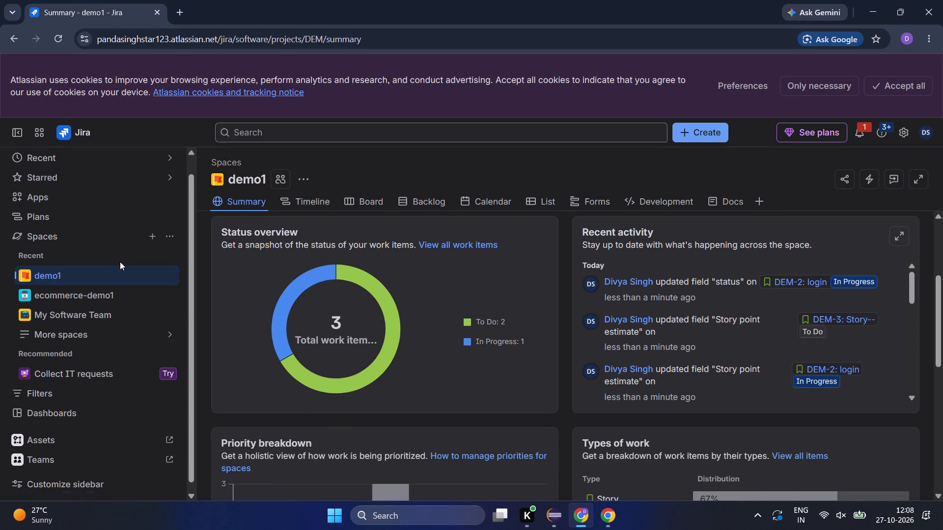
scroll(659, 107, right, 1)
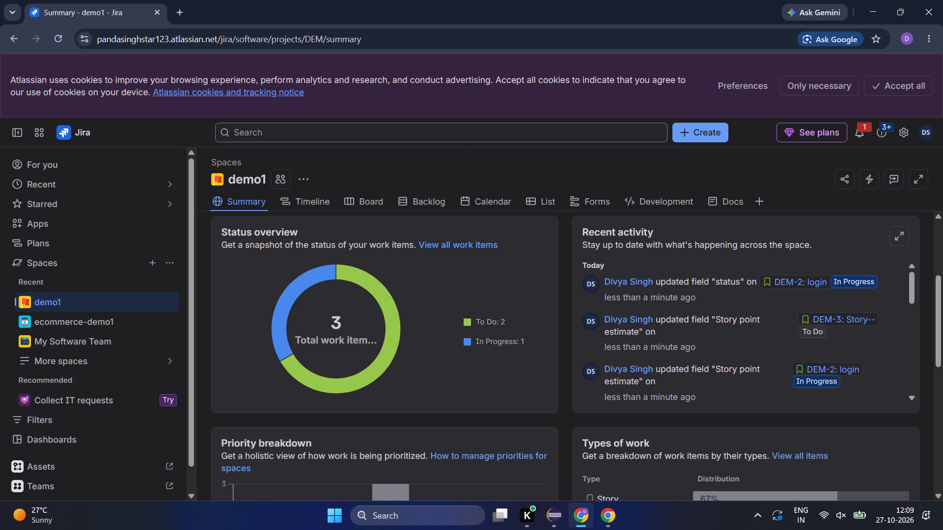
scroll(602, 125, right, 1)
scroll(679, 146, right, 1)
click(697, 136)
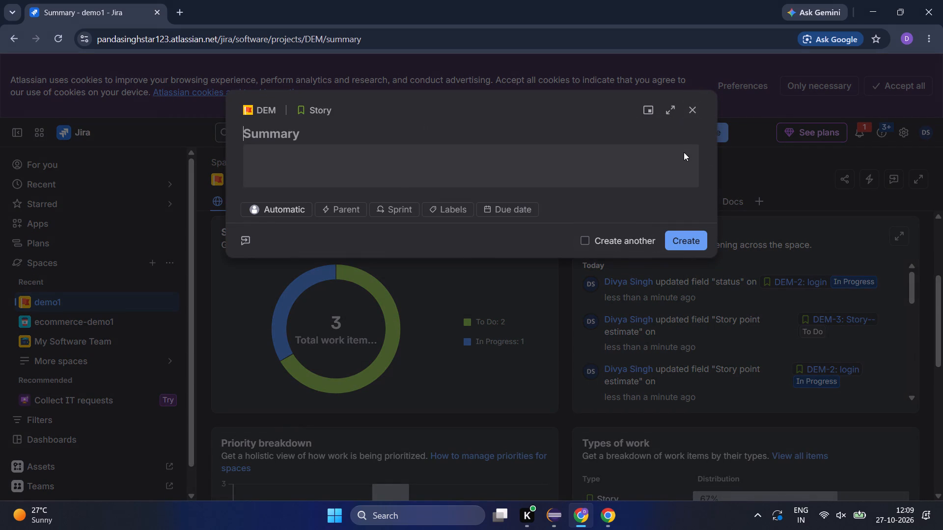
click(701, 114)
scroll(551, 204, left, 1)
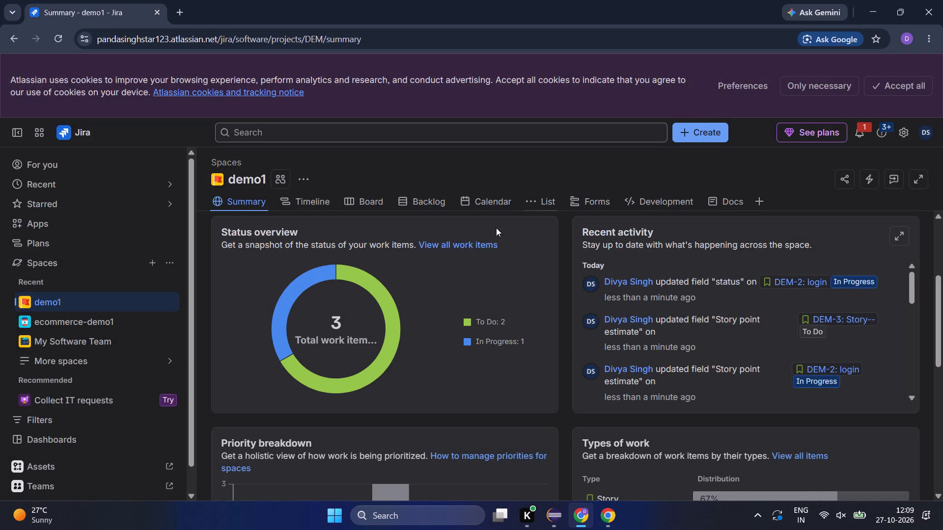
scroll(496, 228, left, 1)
Start a new space from the Scrum template.
scroll(143, 264, right, 1)
click(158, 266)
scroll(158, 266, right, 1)
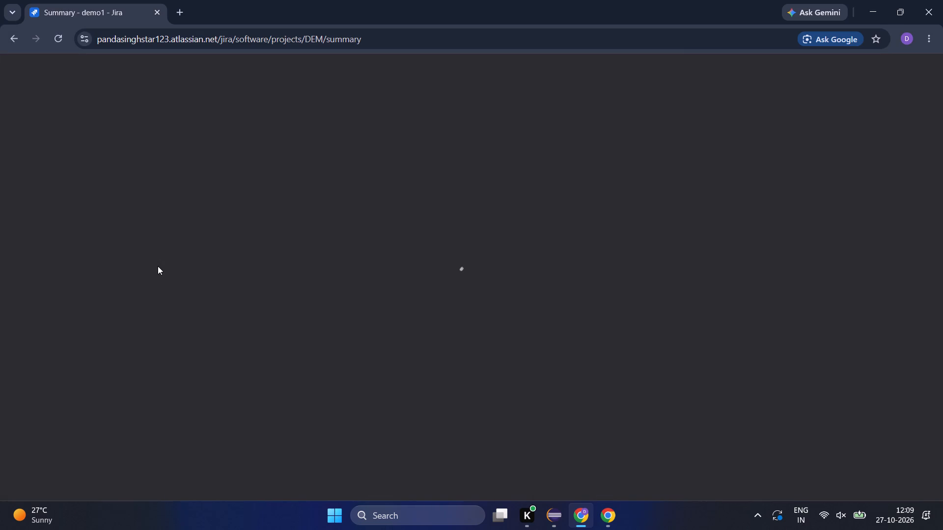
click(330, 281)
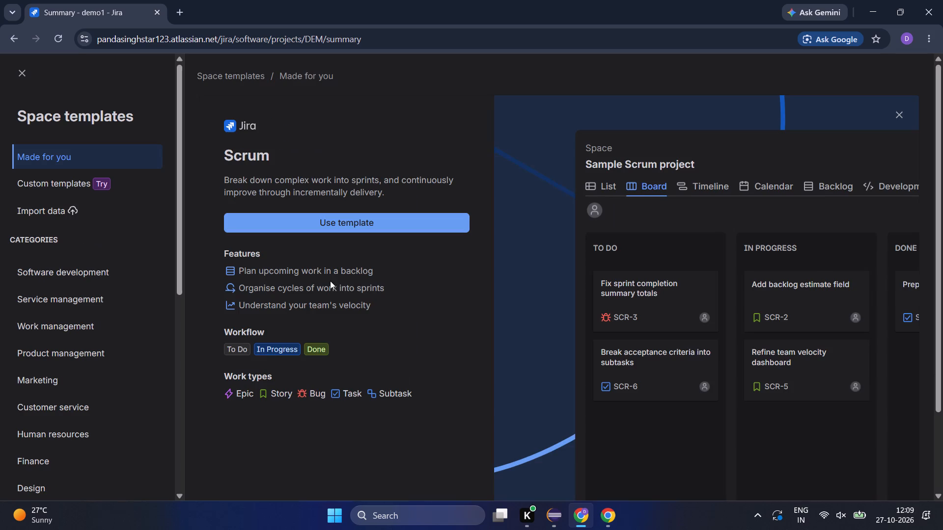
scroll(425, 338, right, 1)
click(403, 223)
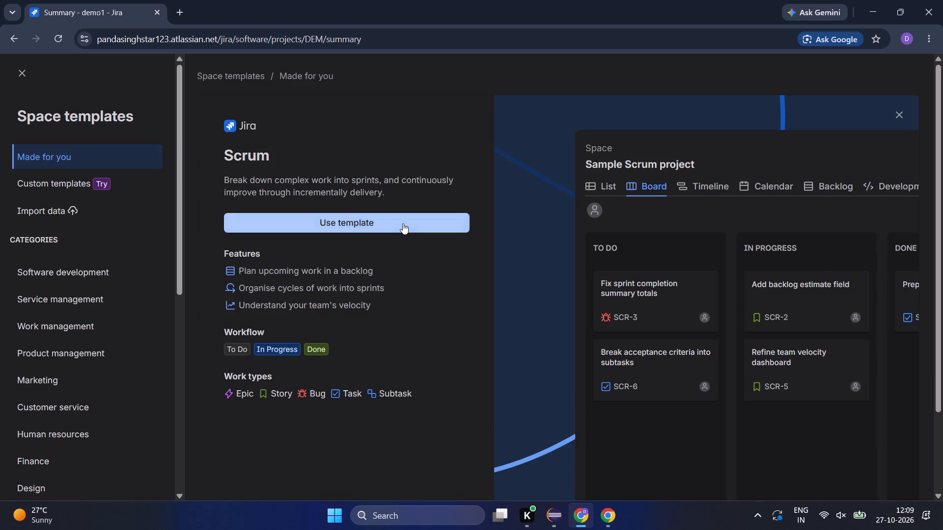
Name the new space ShopSmart and set it as Team-managed.
scroll(320, 200, left, 1)
click(302, 189)
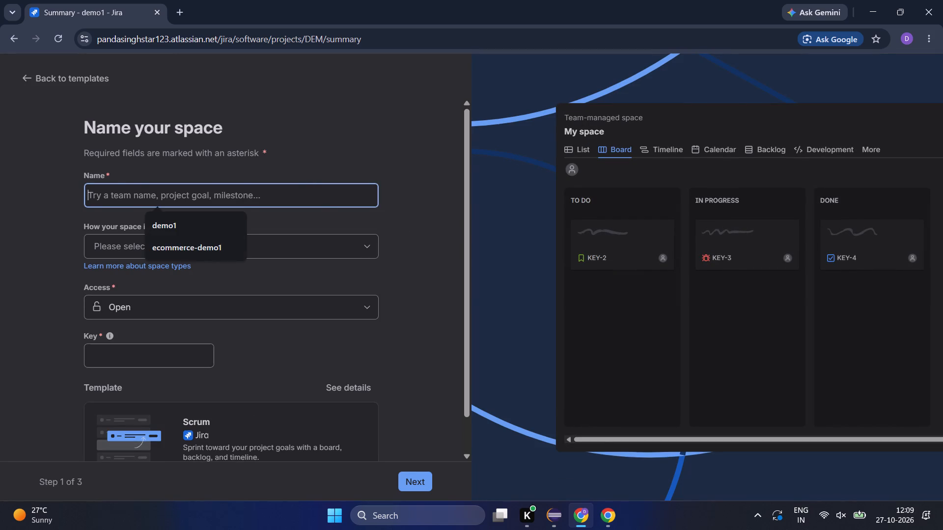
key(s)
text(hop)
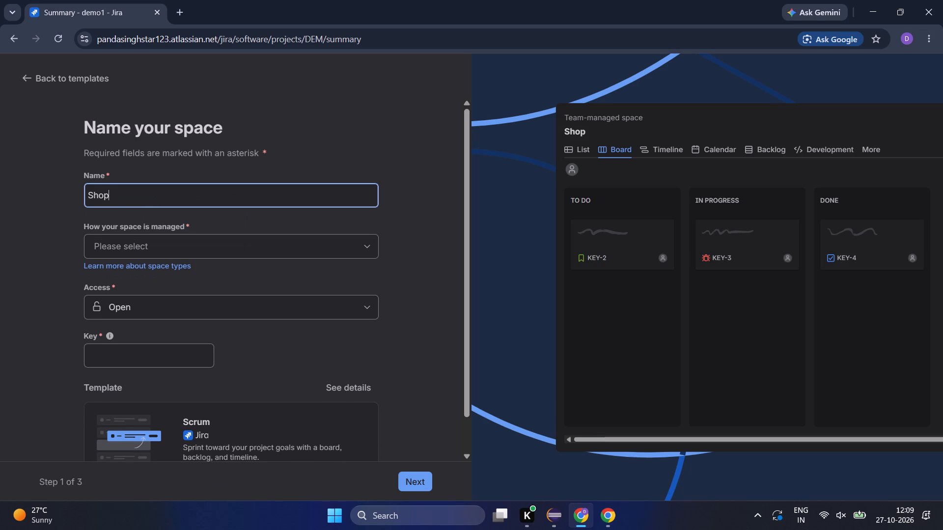
key(m)
key(BackSpace)
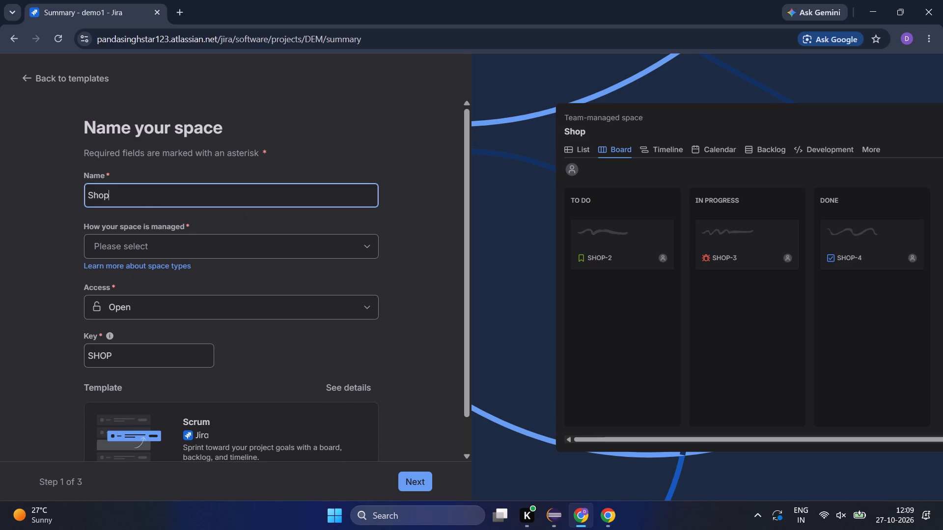
key(s)
text(mart)
click(318, 243)
click(298, 285)
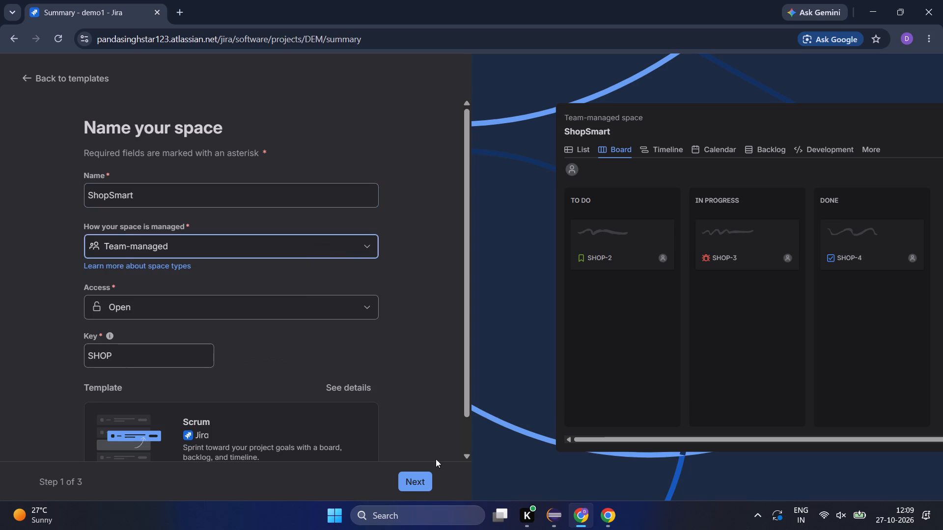
Finish creating the ShopSmart space, putting off the team invitations.
click(421, 476)
click(421, 476)
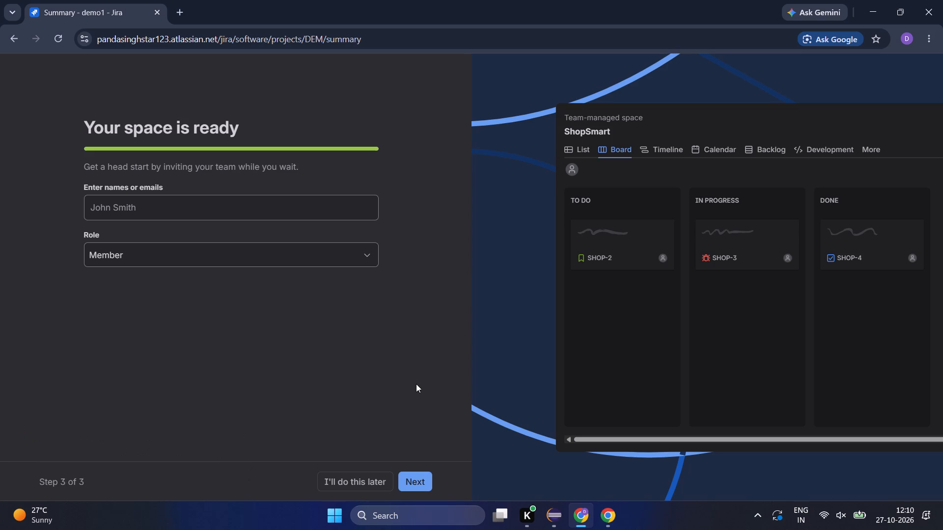
click(416, 498)
click(366, 482)
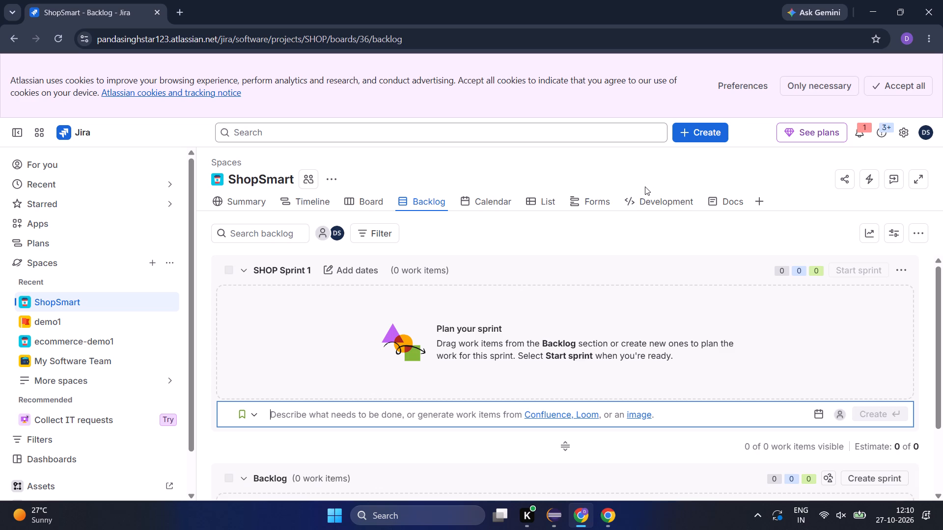
Start a new work item in the ShopSmart space with the work type Epic.
click(703, 137)
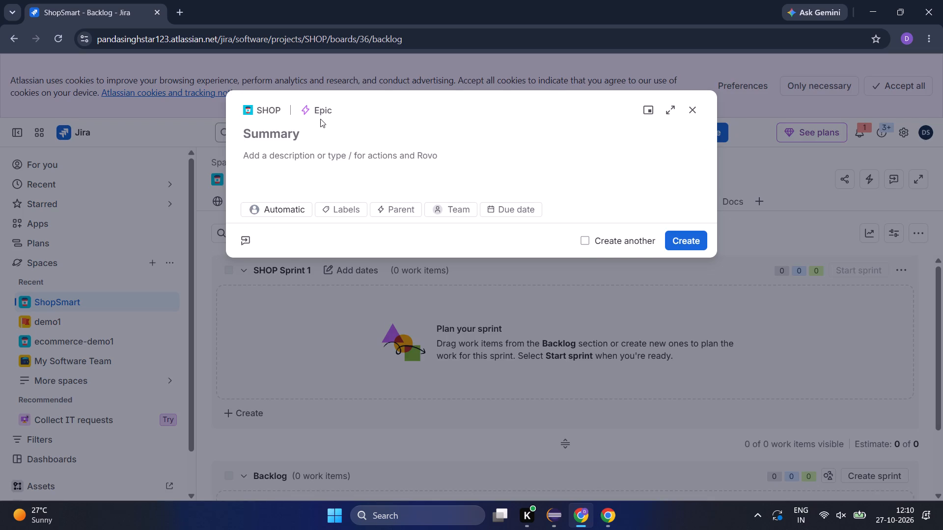
click(319, 114)
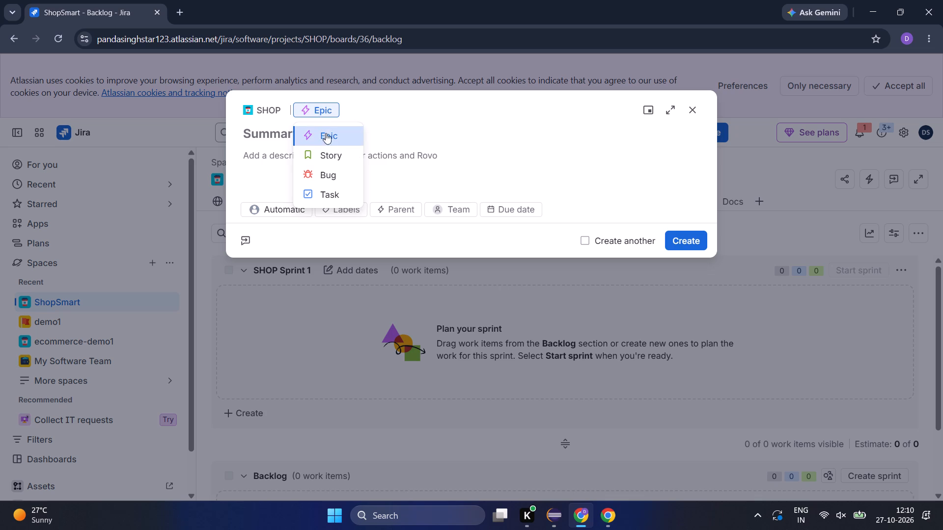
click(329, 144)
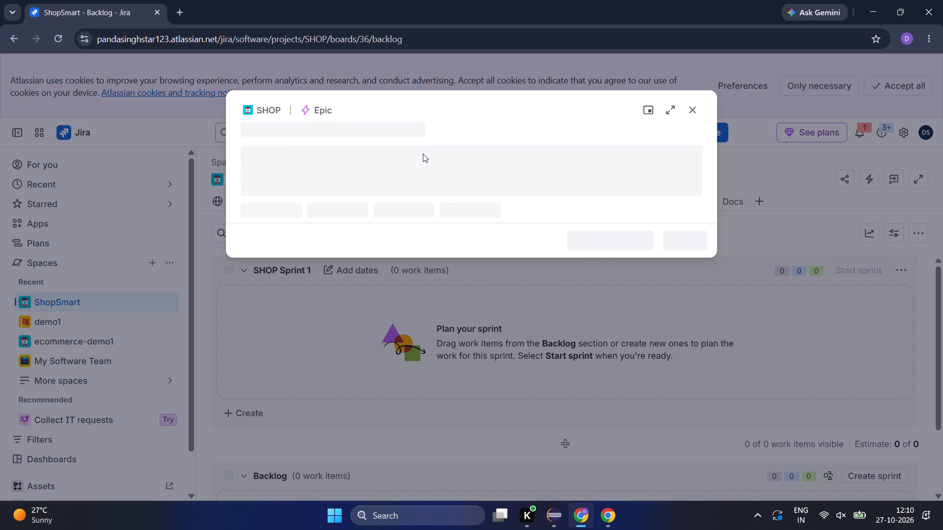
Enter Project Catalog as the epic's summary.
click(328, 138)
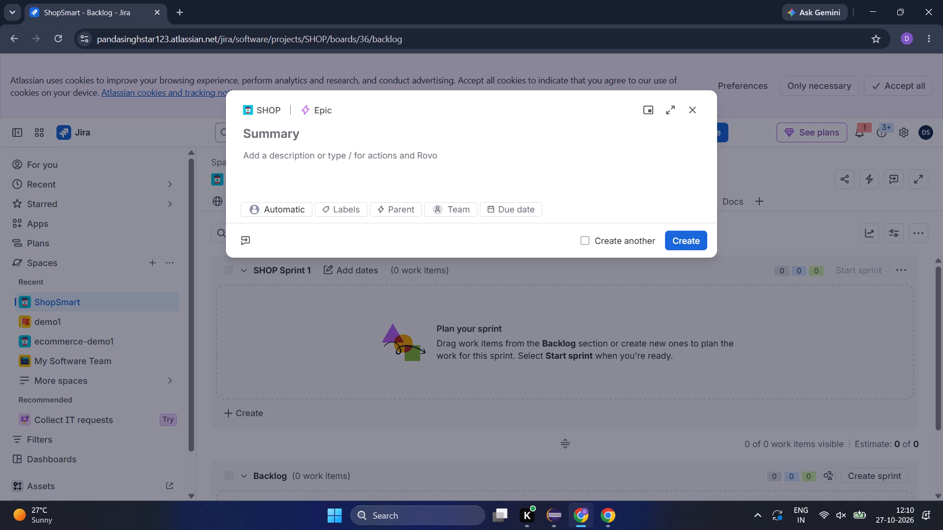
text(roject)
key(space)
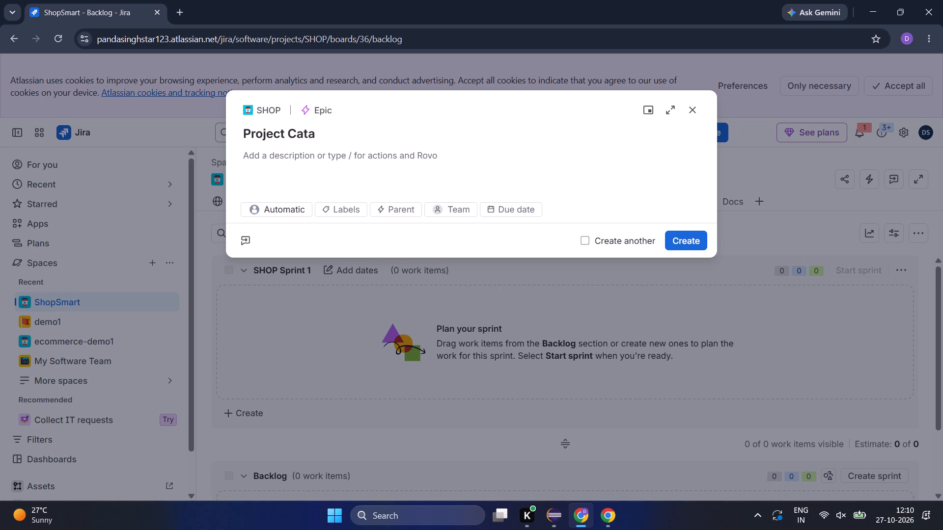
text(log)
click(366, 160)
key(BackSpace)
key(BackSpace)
Replace the epic's summary with User Account Management and create the epic.
drag(340, 136, 216, 135)
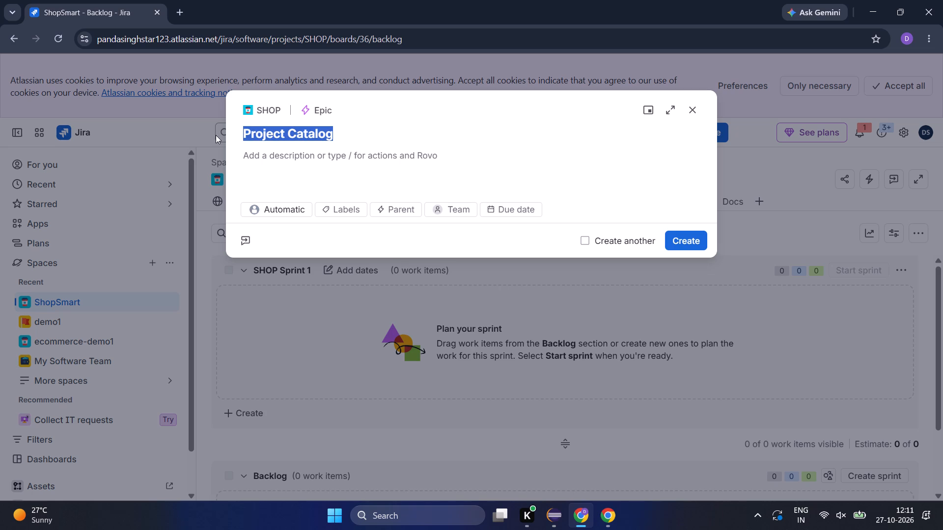
key(BackSpace)
text(set)
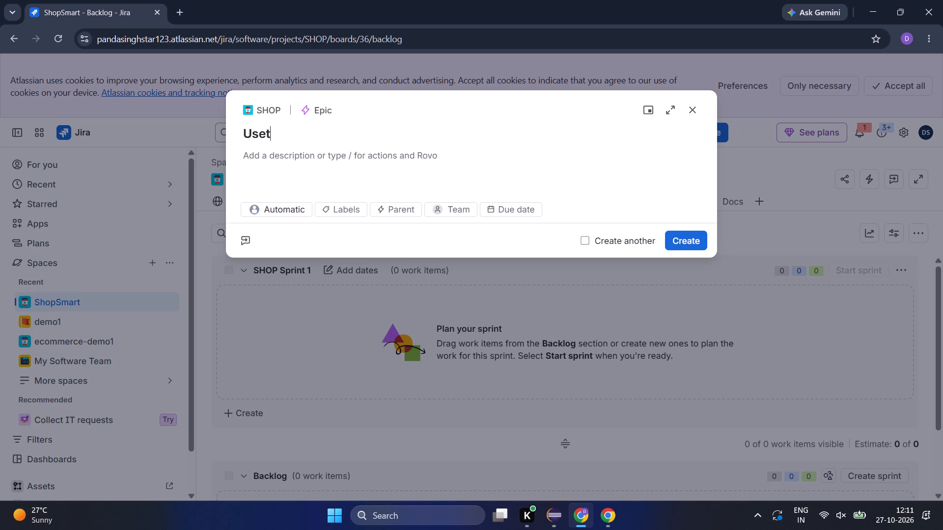
key(BackSpace)
text(r)
key(space)
text(ccoun)
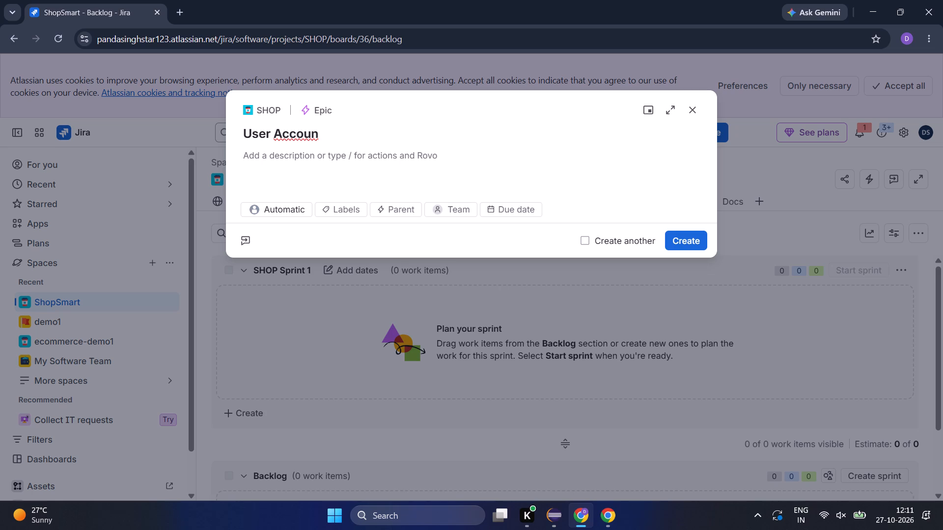
key(t)
key(space)
text(gment)
key(Return)
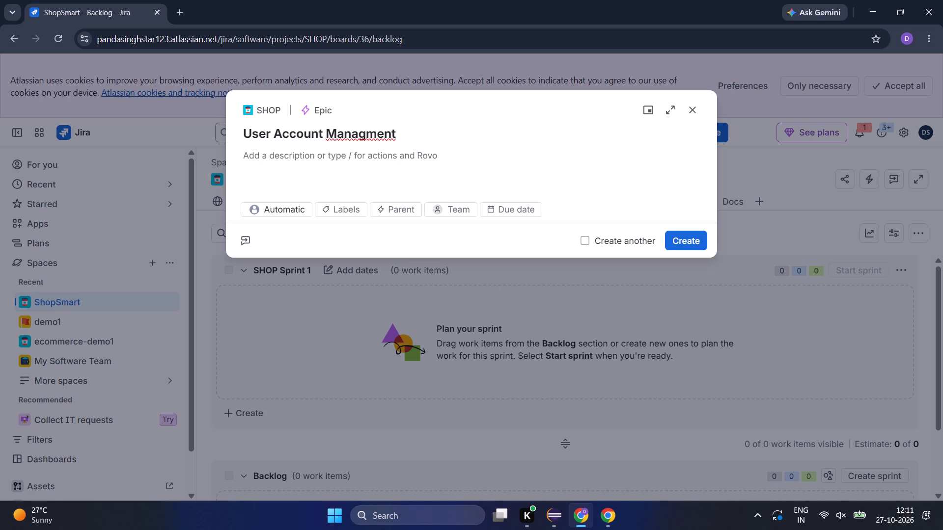
click(367, 133)
key(e)
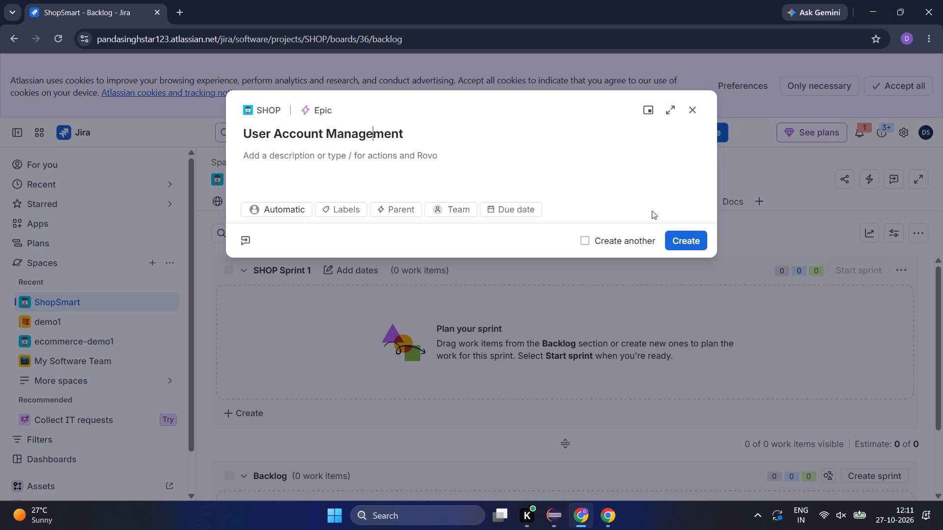
click(679, 234)
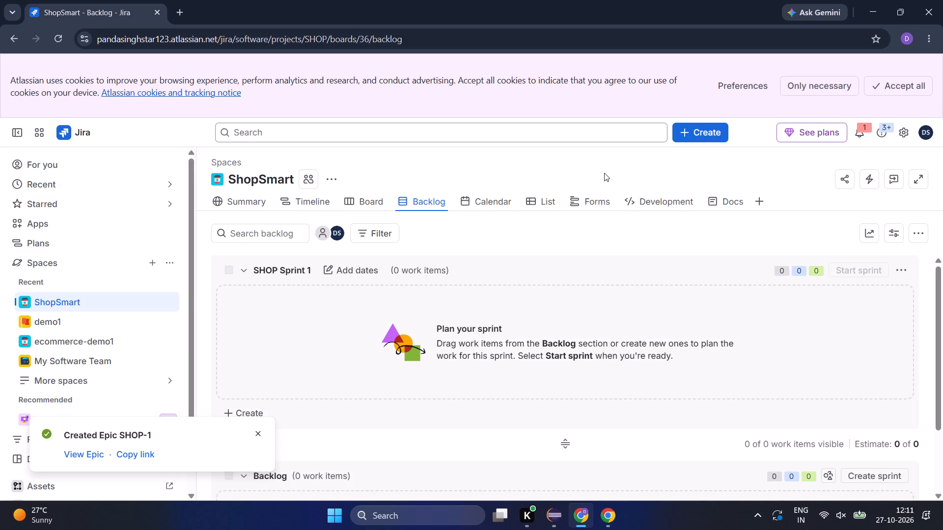
Open the newly created User Account Management epic and go to its description and child work items.
scroll(512, 262, down, 3)
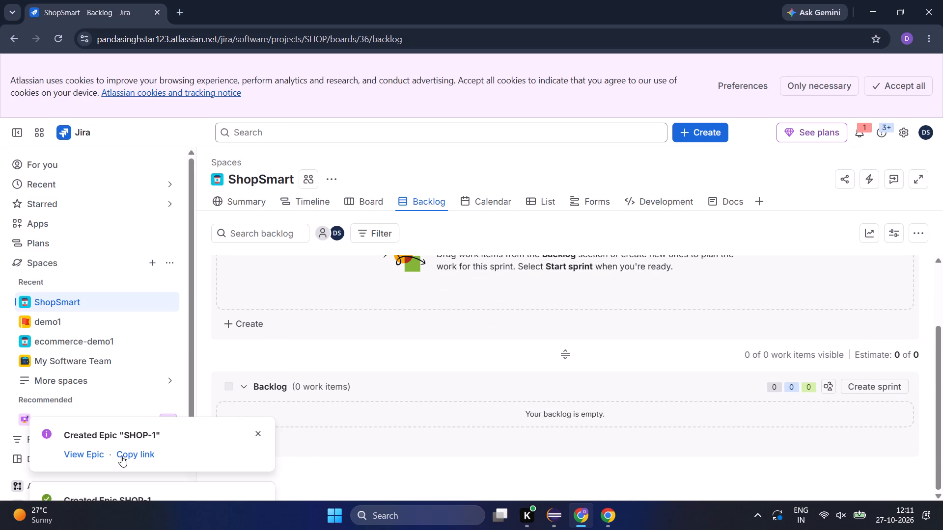
click(93, 452)
scroll(623, 318, down, 3)
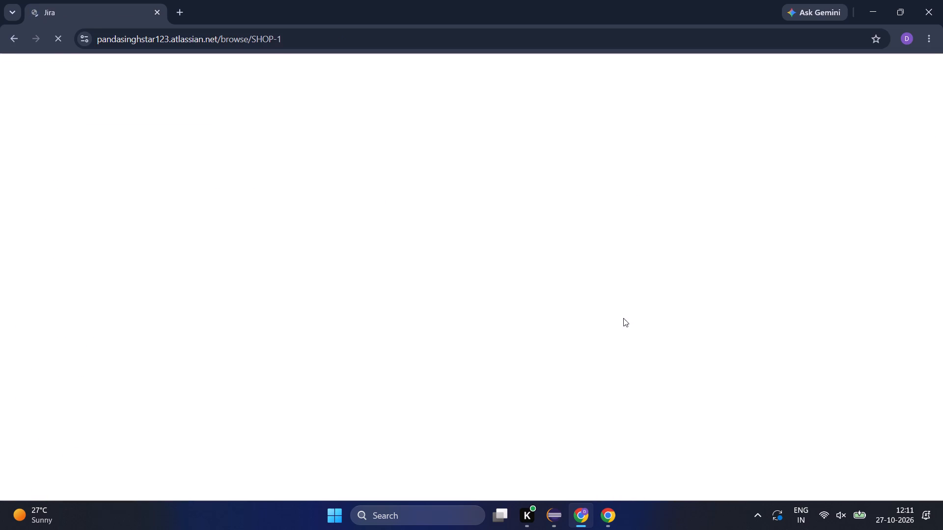
scroll(351, 315, down, 4)
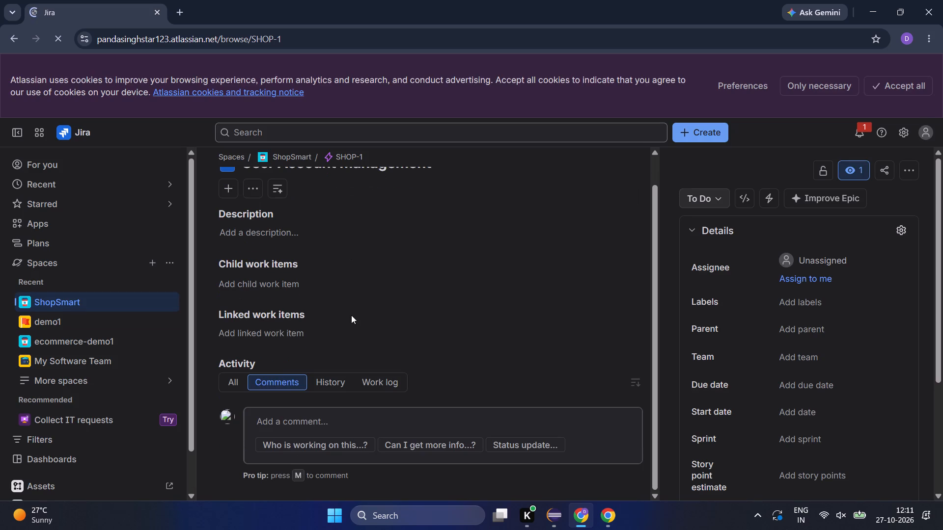
Create another epic in the ShopSmart space with the summary Product Catalog and Search.
scroll(444, 331, down, 5)
scroll(444, 331, up, 6)
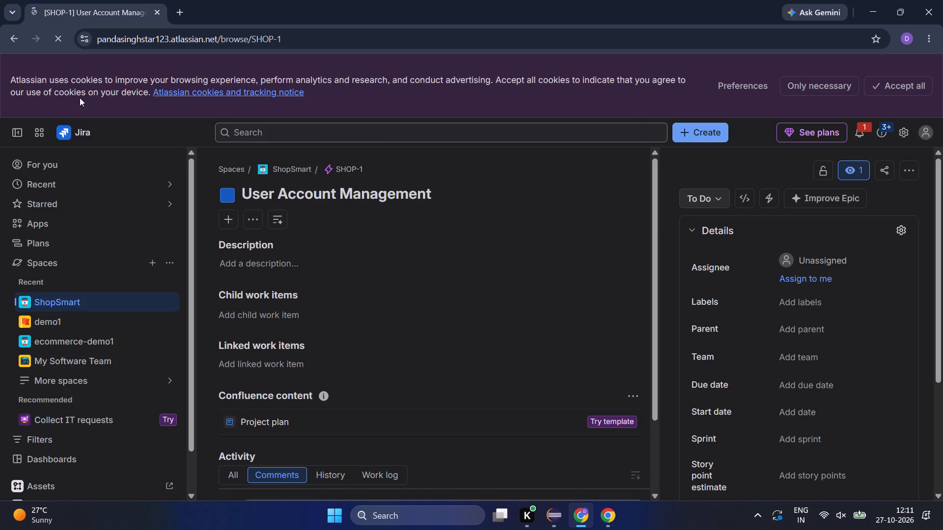
click(717, 143)
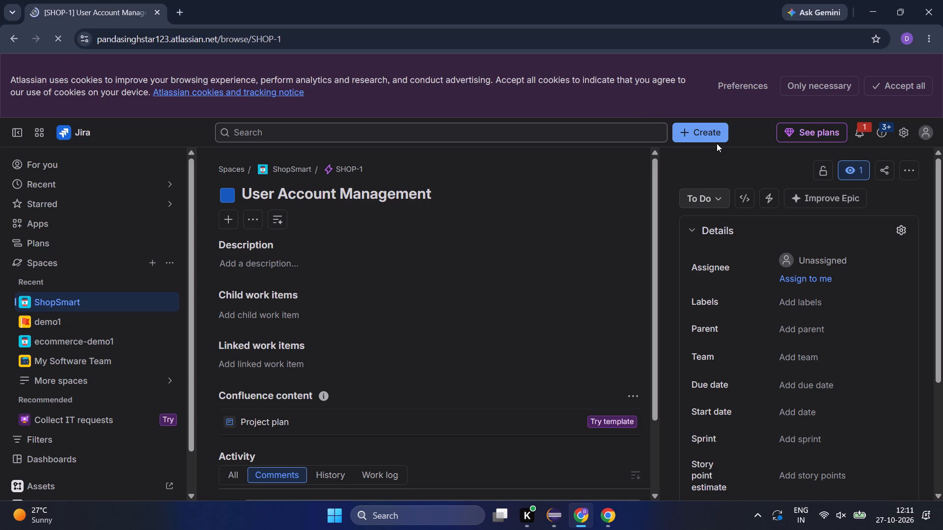
click(707, 136)
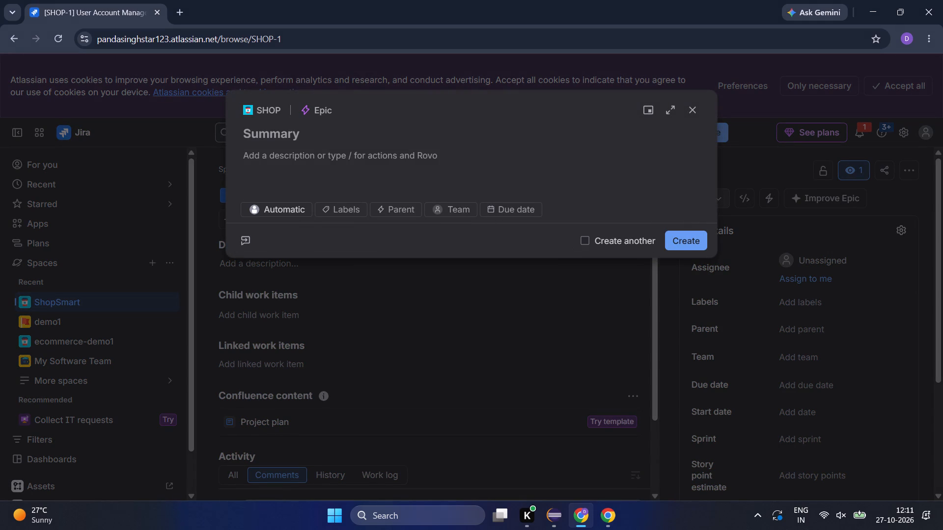
text(roduct)
key(space)
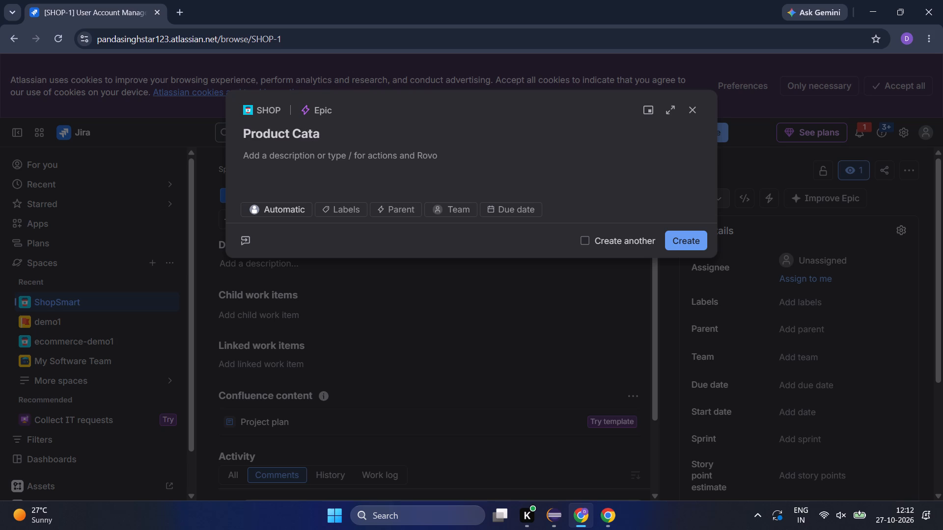
text(log)
key(space)
text(and)
key(space)
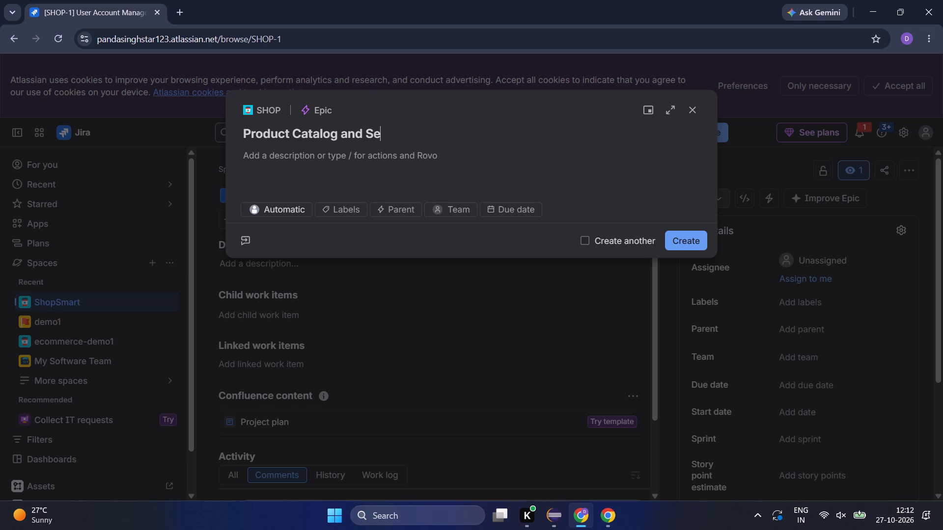
text(arch)
key(Return)
click(678, 236)
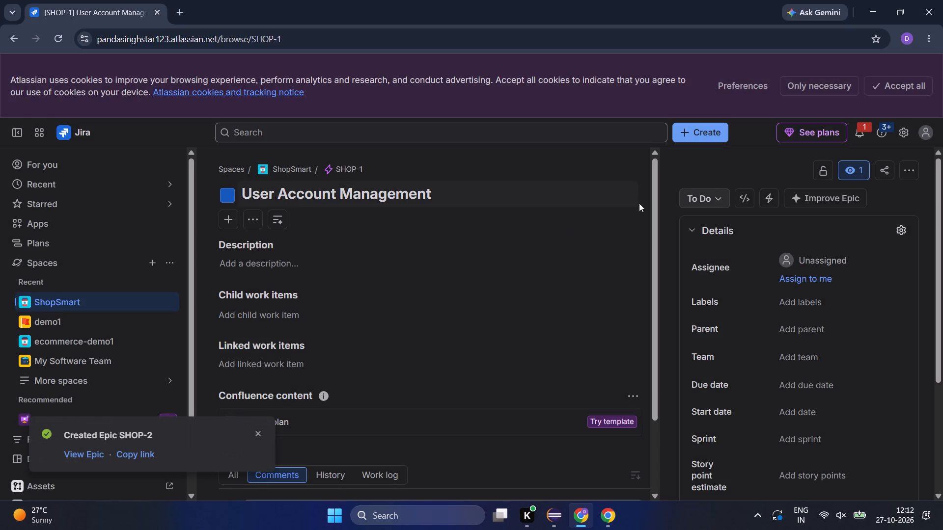
Create another epic in the ShopSmart space with the summary Shopping cart Management.
scroll(509, 293, down, 3)
scroll(509, 293, up, 2)
click(706, 142)
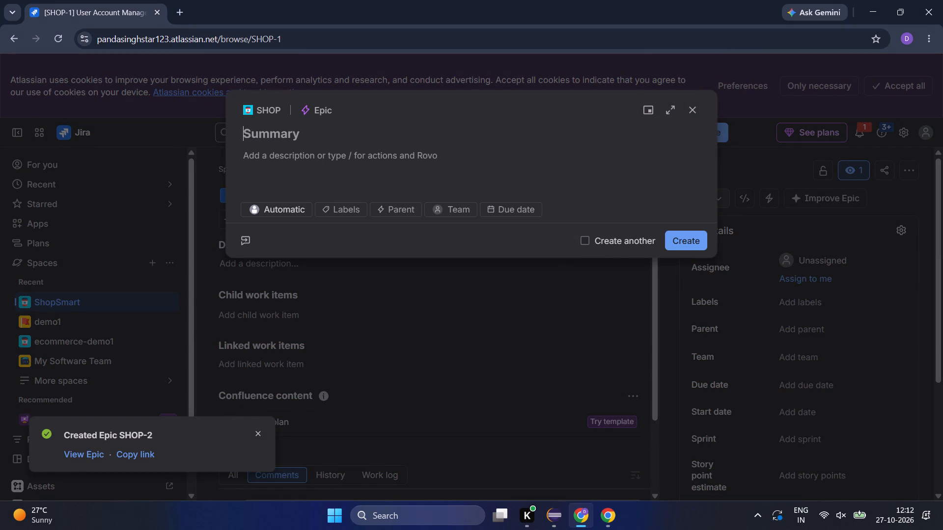
key(BackSpace)
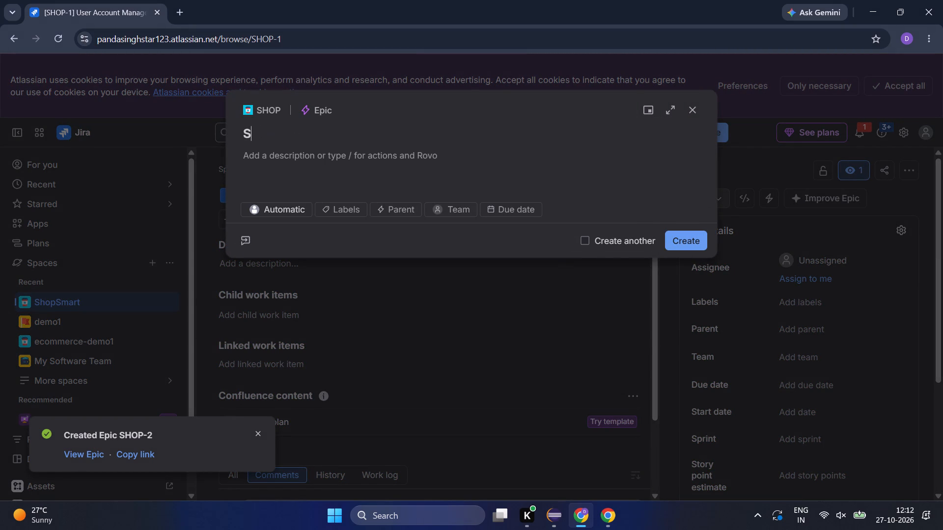
text(hopping)
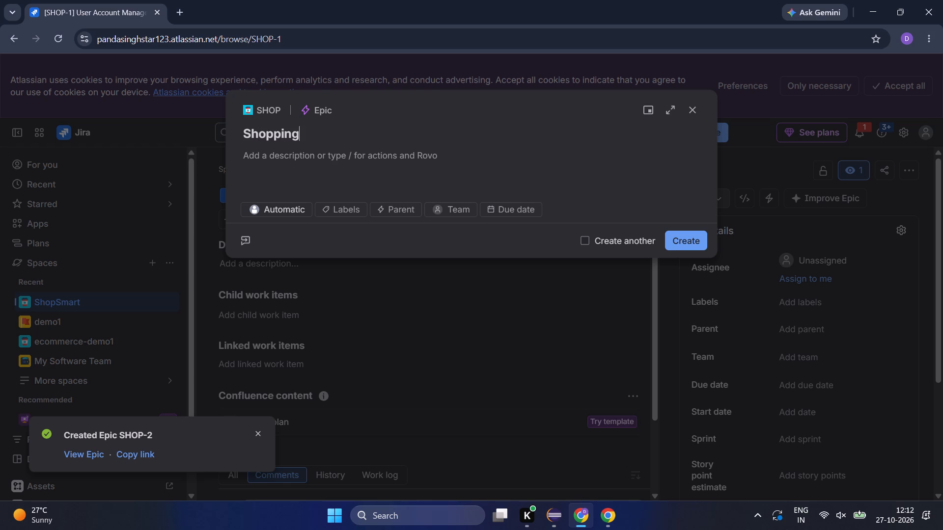
key(space)
text(cart)
key(space)
key(BackSpace)
key(n)
key(BackSpace)
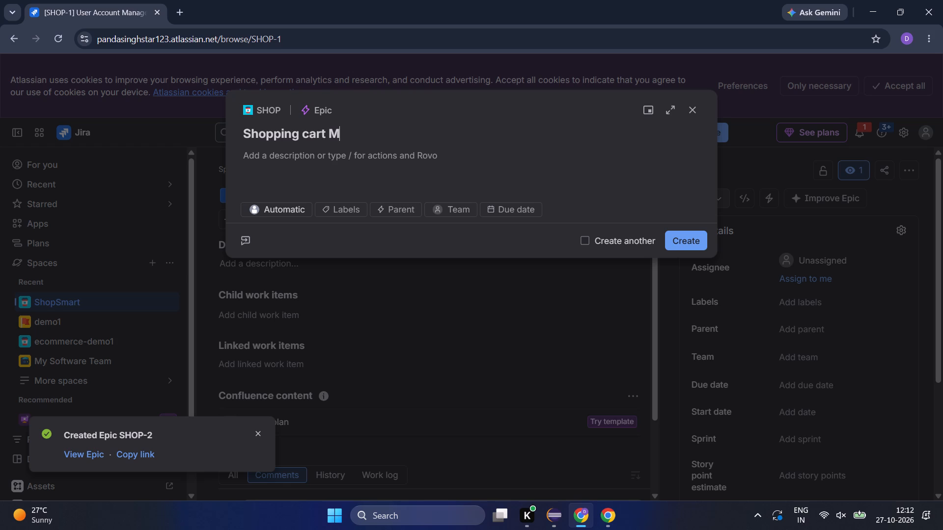
text(ana)
text(gement)
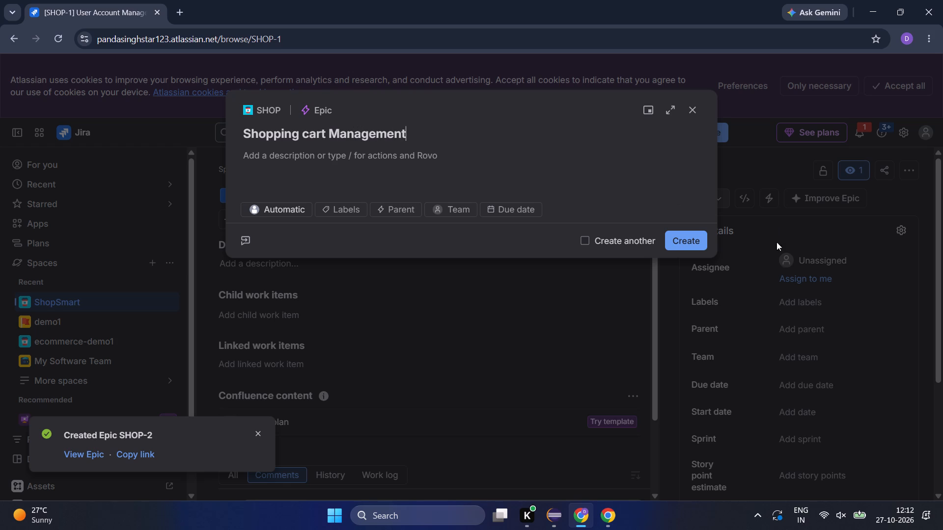
click(684, 242)
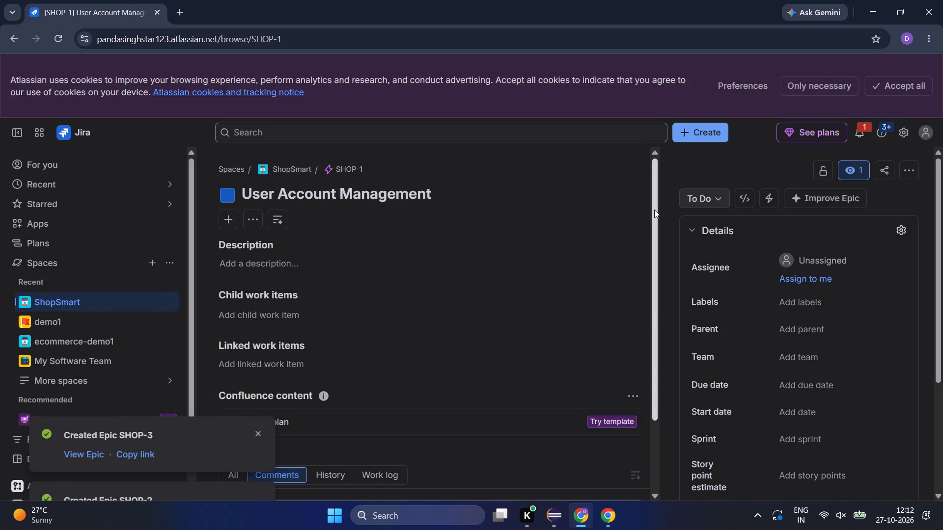
Create another epic in the ShopSmart space with the summary Checkout and Payment.
click(703, 136)
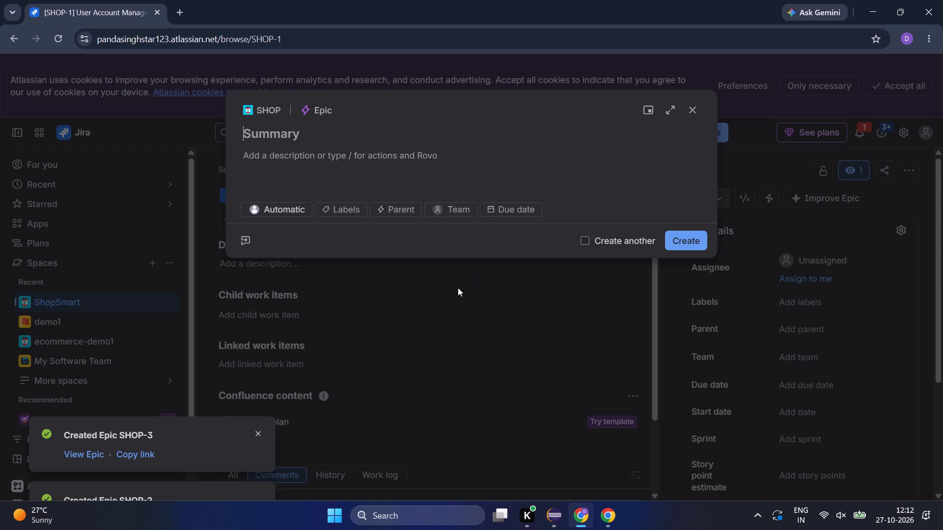
scroll(191, 480, down, 2)
scroll(234, 422, down, 2)
text(che)
key(BackSpace)
key(BackSpace)
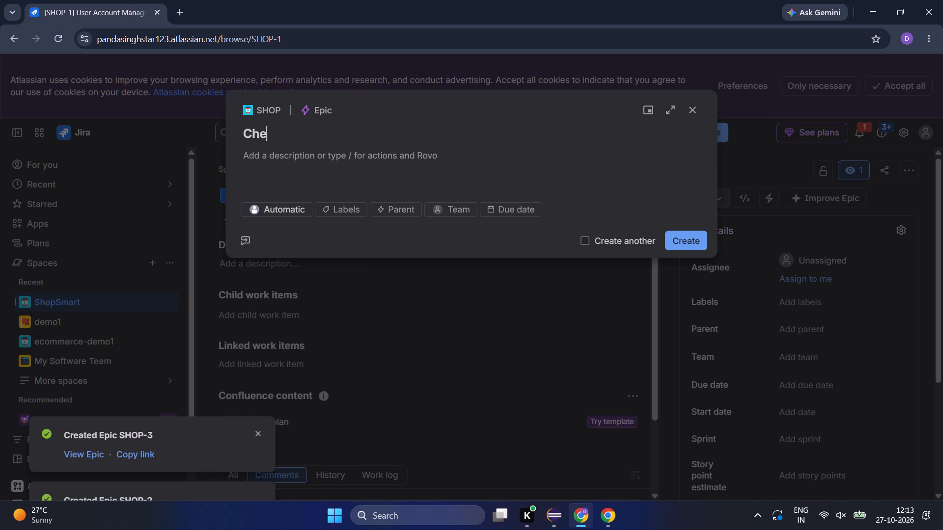
key(BackSpace)
key(BackSpace)
text(ck)
text(and)
key(space)
text(aye)
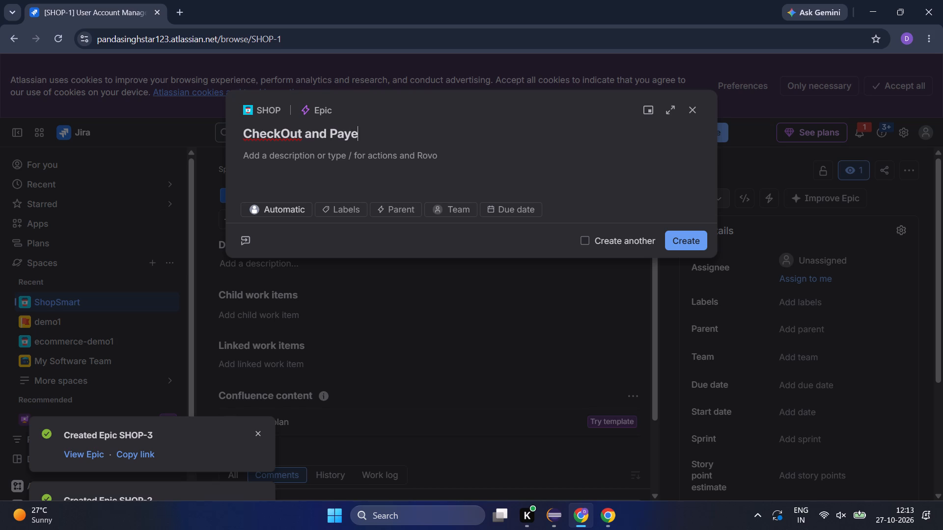
key(BackSpace)
text(ment)
click(289, 132)
key(BackSpace)
key(o)
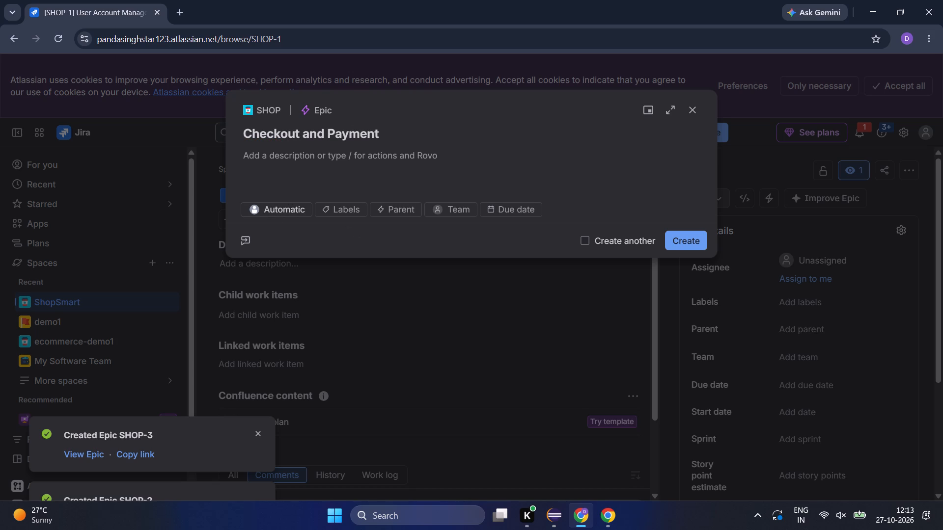
click(669, 238)
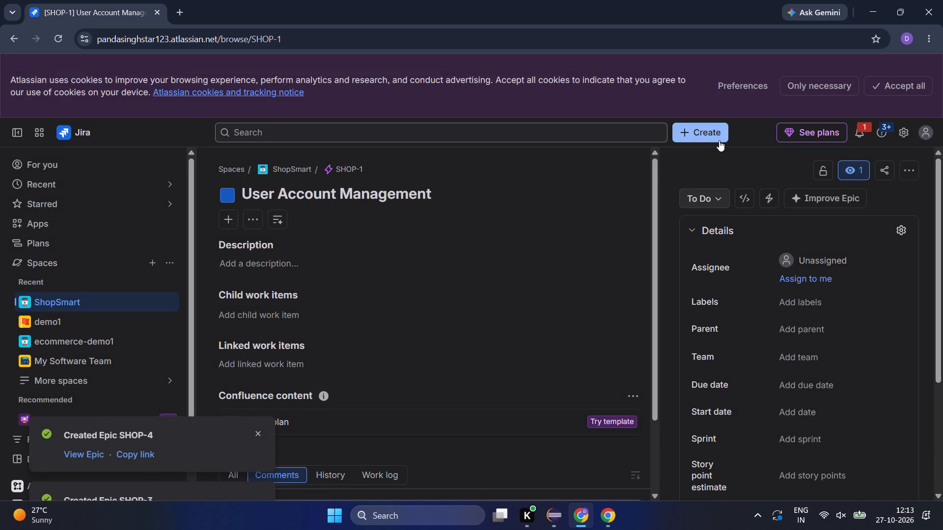
Create another epic in the ShopSmart space with the summary Order Tracking and History.
click(719, 140)
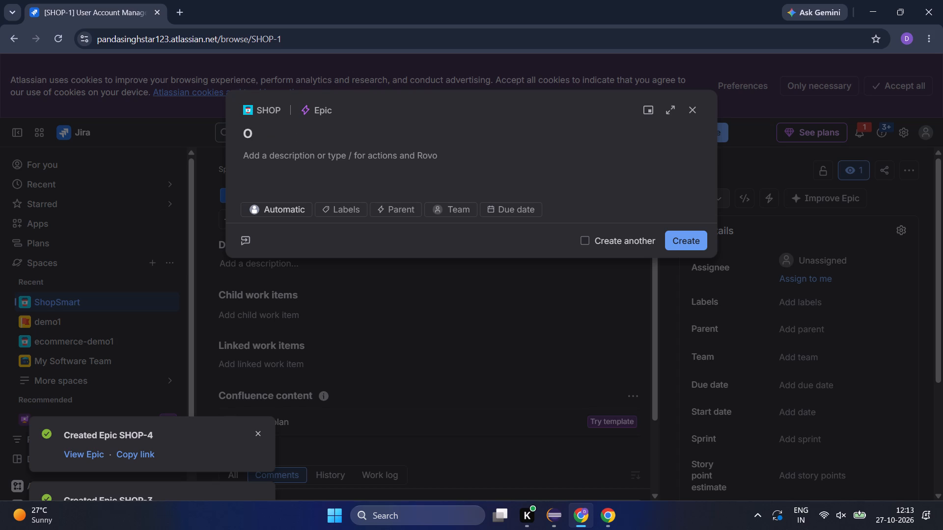
text(rder)
key(space)
key(BackSpace)
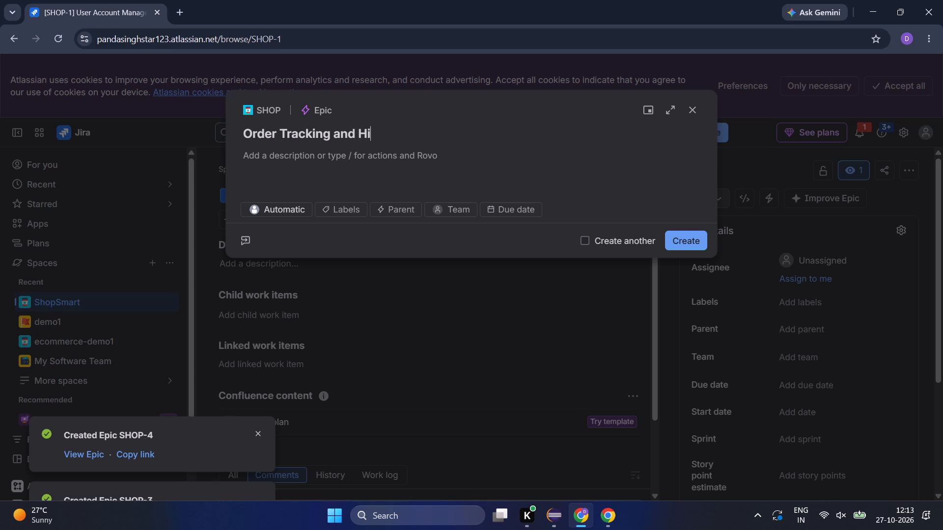
key(Return)
click(408, 133)
key(BackSpace)
key(BackSpace)
key(BackSpace)
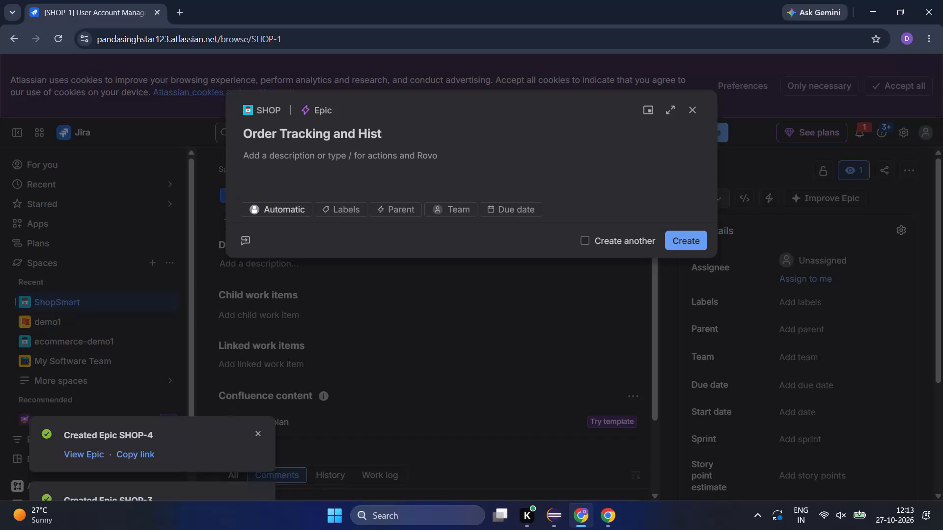
text(ory)
key(Return)
click(693, 236)
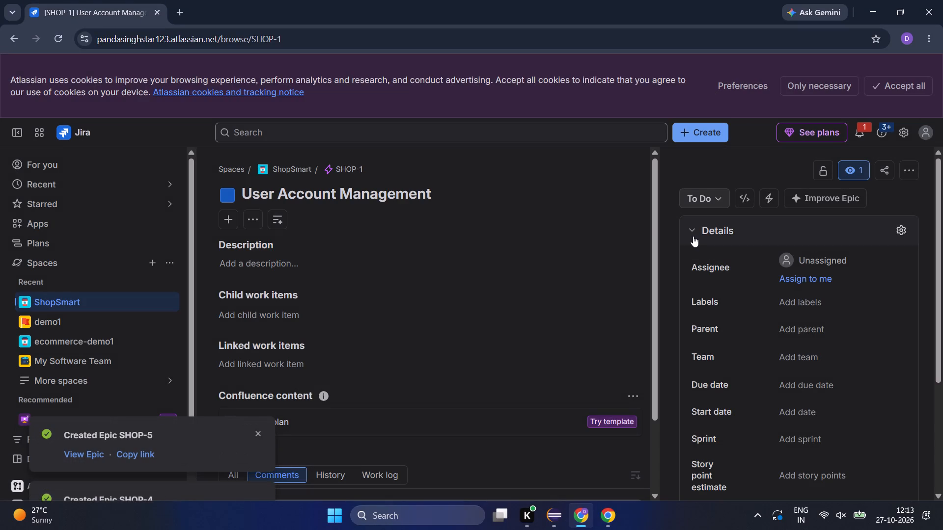
Reload the epic page and open the ShopSmart space's backlog to look for the created epics.
scroll(494, 265, down, 6)
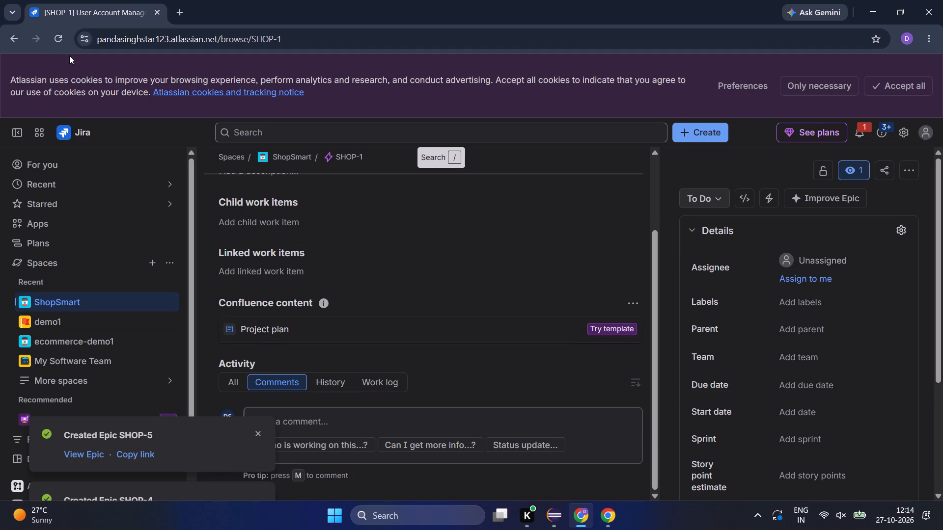
click(56, 40)
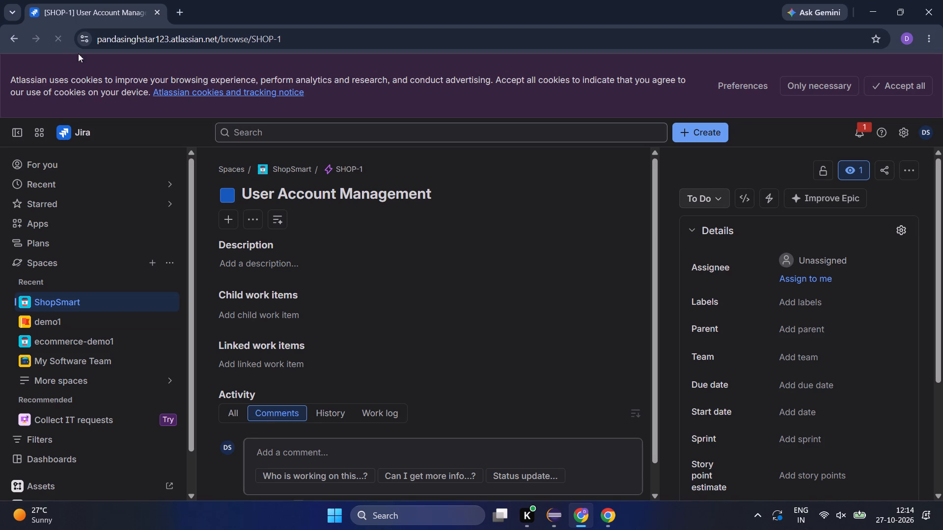
scroll(319, 315, down, 7)
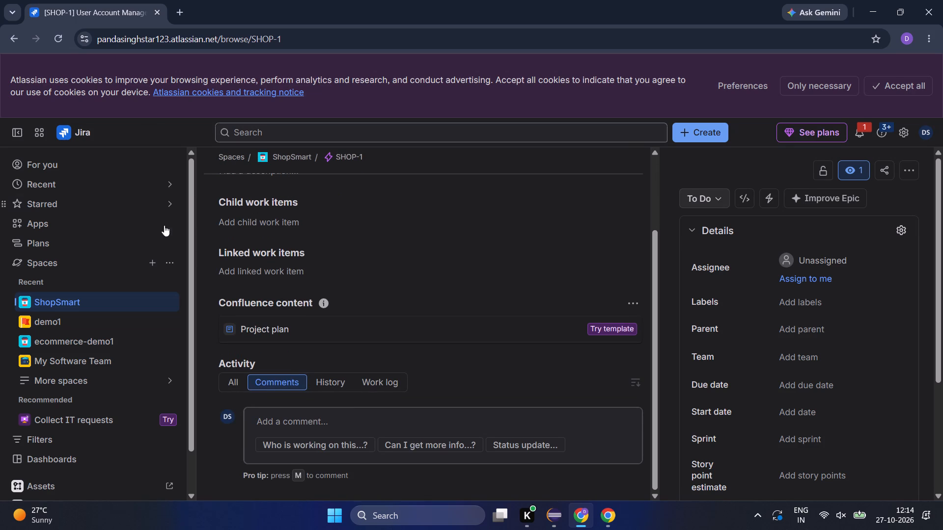
scroll(131, 343, down, 4)
double_click(121, 257)
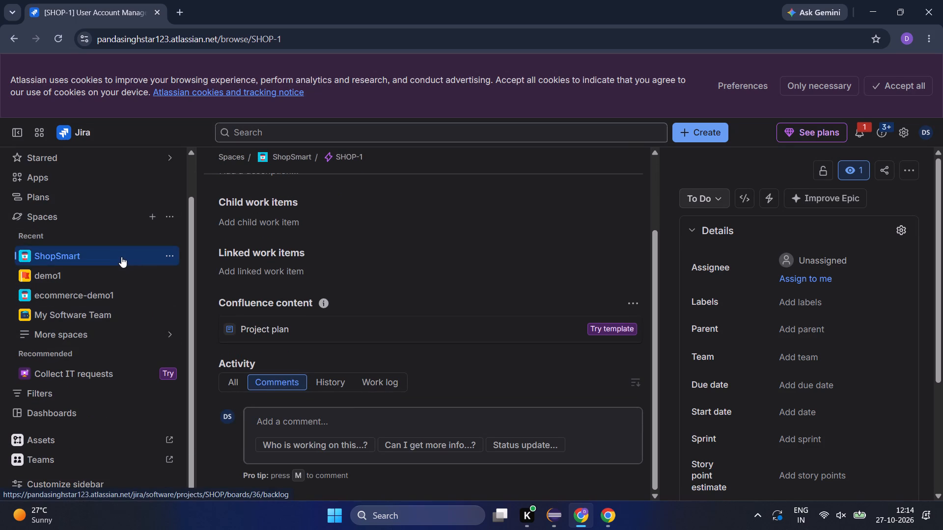
scroll(429, 363, down, 3)
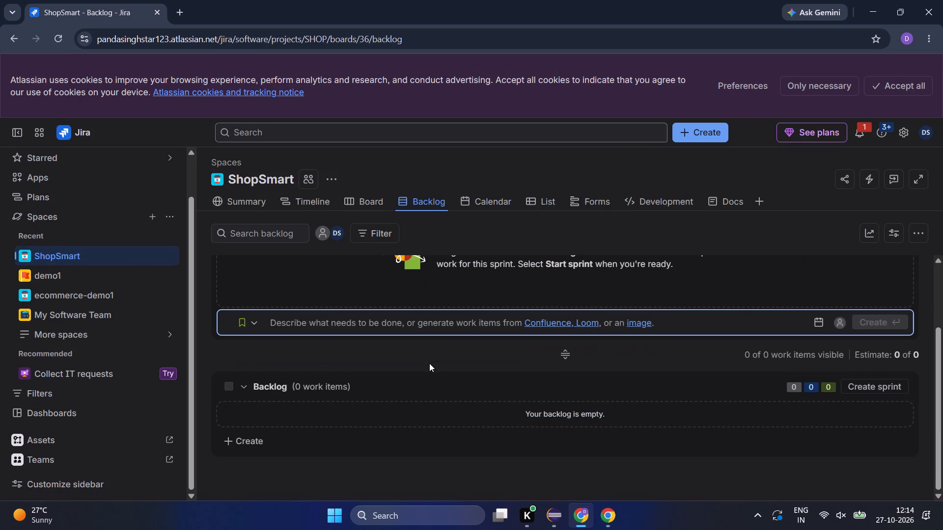
scroll(429, 363, down, 3)
scroll(429, 363, up, 1)
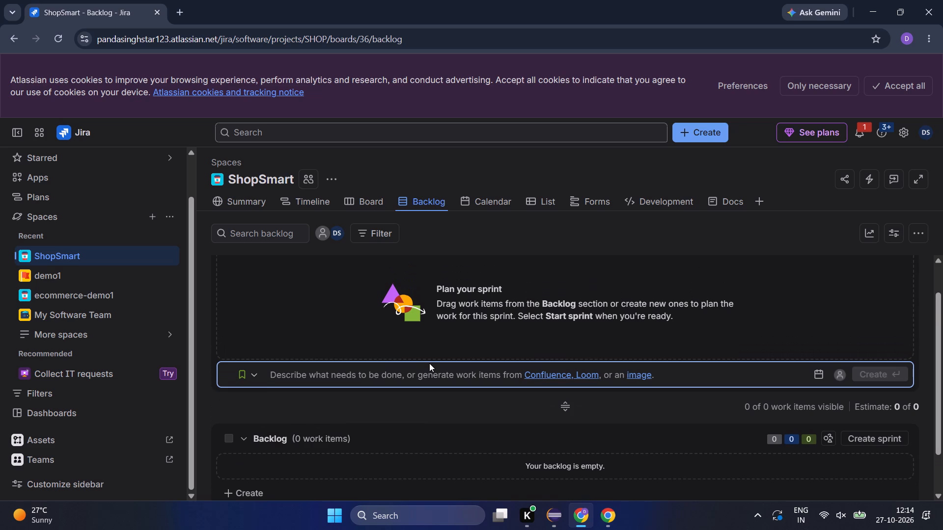
scroll(429, 363, down, 1)
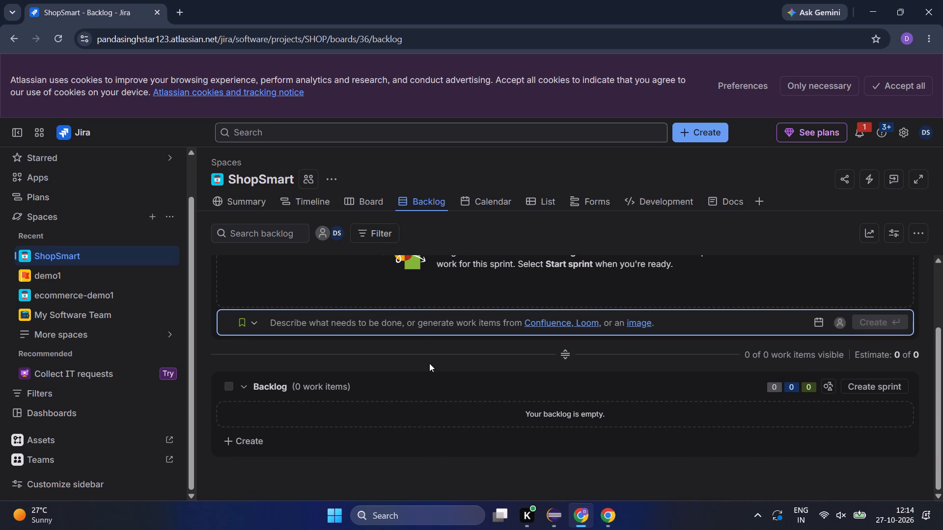
scroll(429, 363, down, 3)
Open the ShopSmart timeline to view the epics.
click(314, 197)
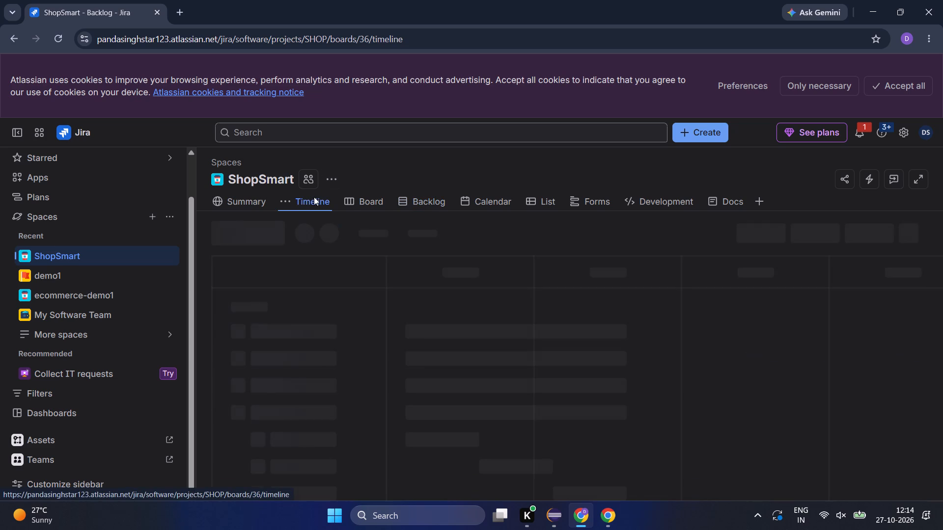
scroll(370, 257, down, 4)
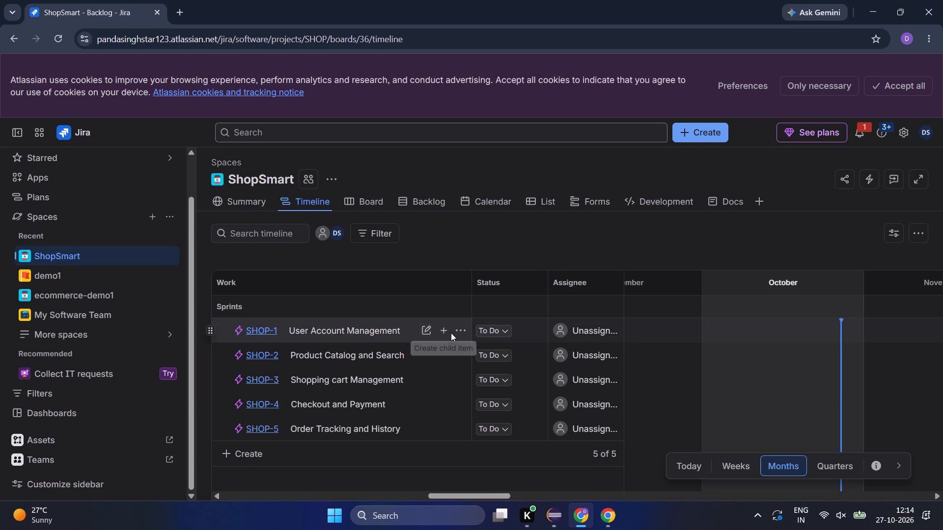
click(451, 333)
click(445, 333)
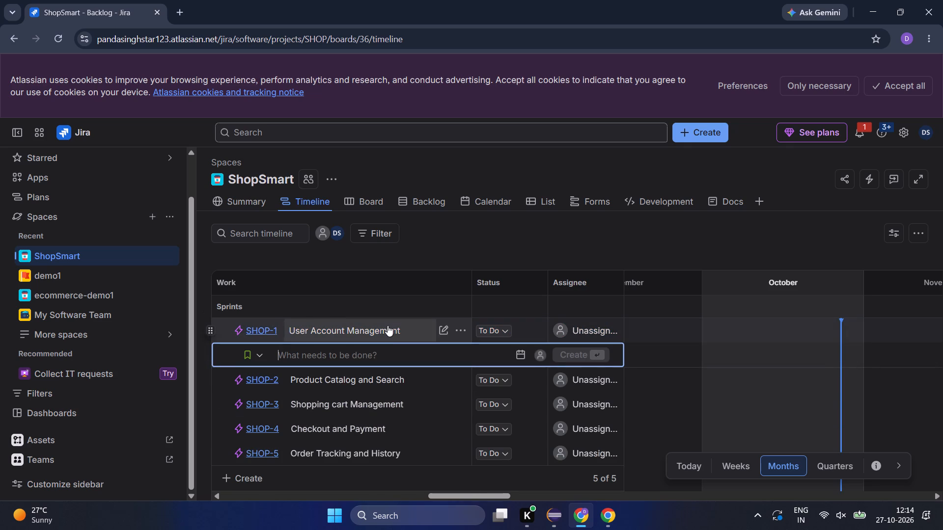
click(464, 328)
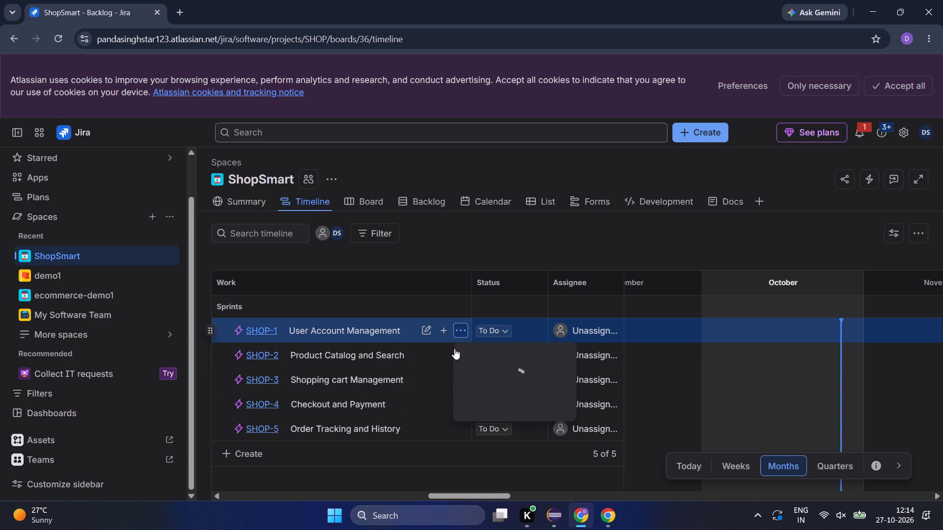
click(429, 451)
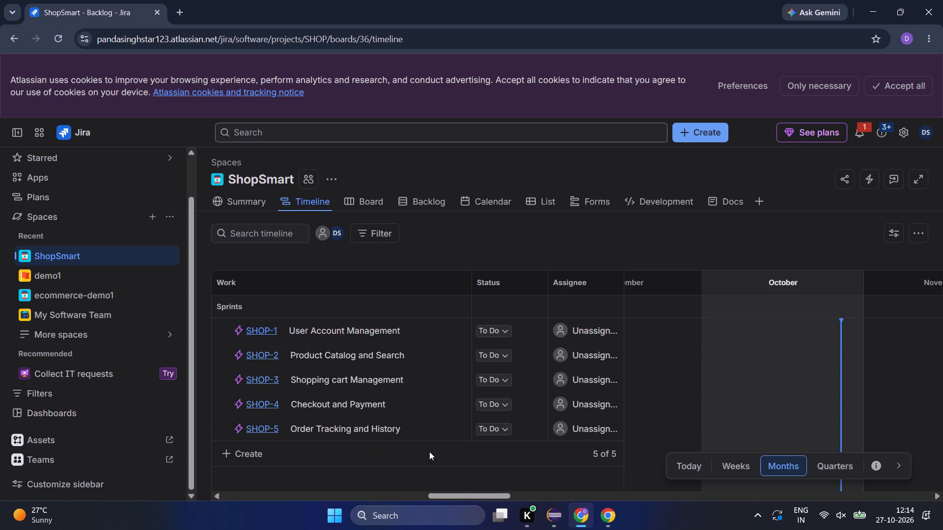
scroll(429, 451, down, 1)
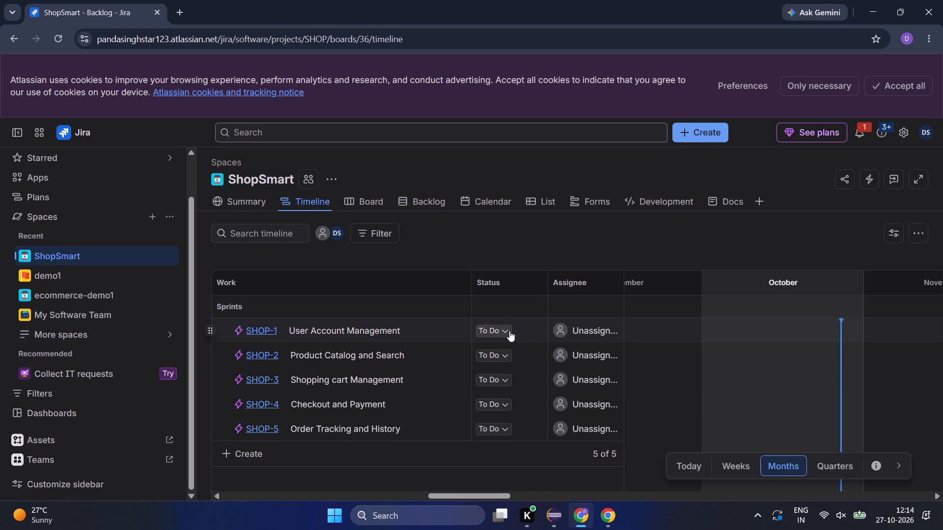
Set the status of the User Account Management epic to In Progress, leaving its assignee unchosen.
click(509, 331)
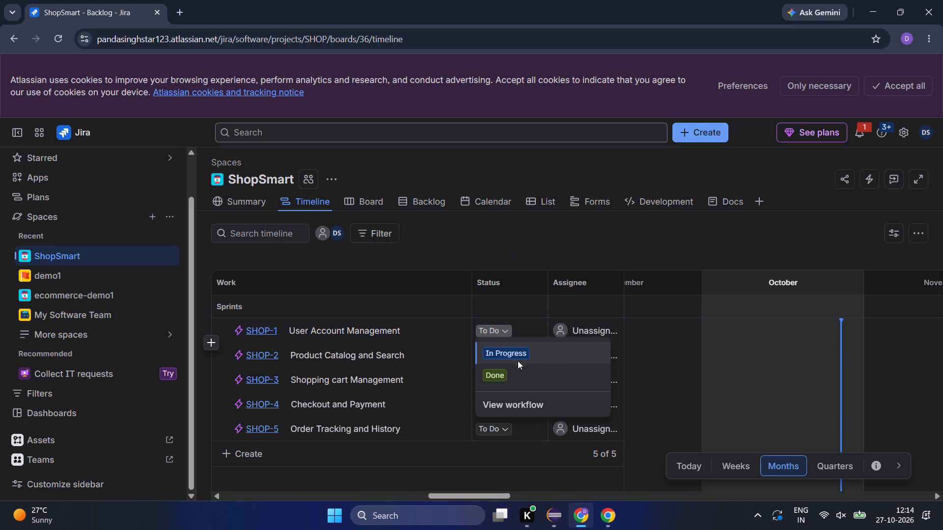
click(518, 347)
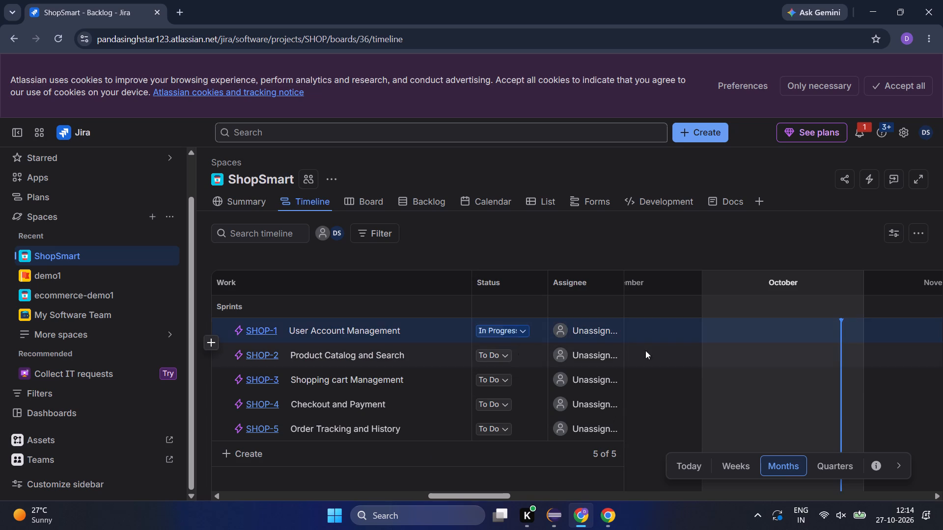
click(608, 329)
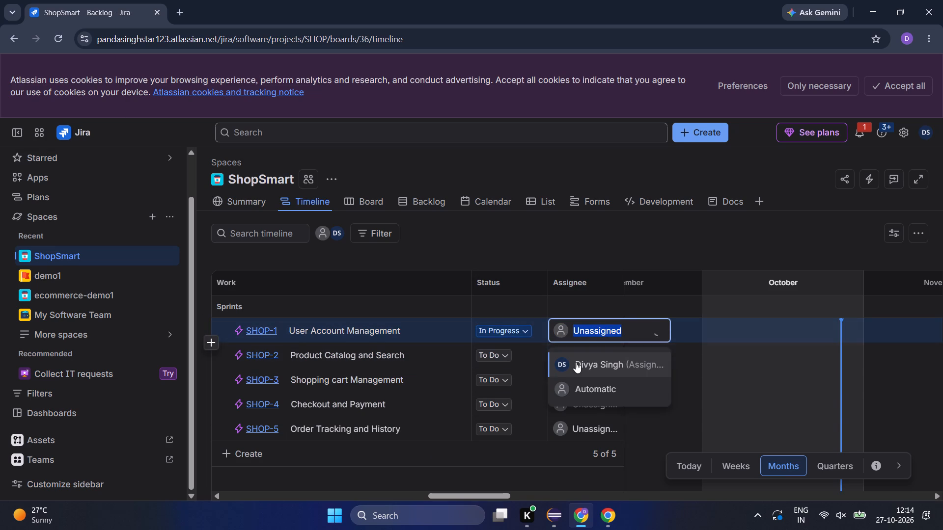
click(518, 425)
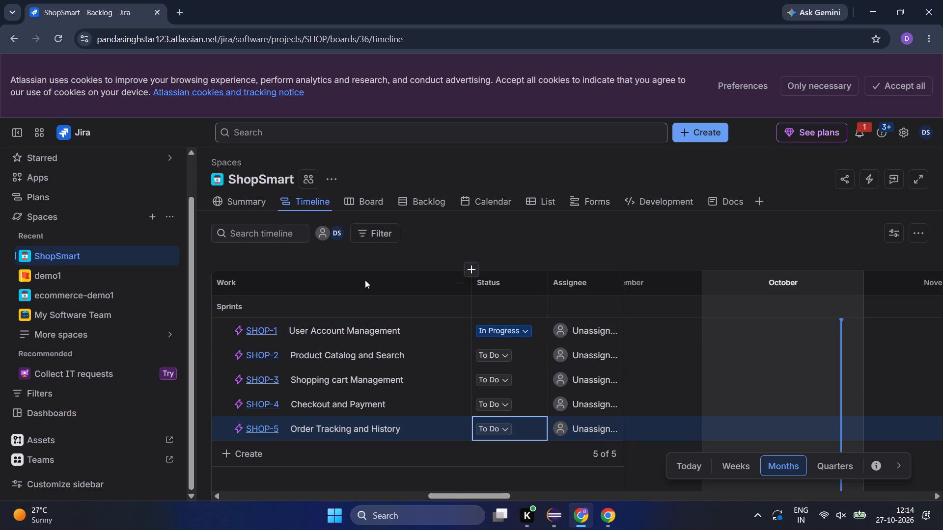
View the ShopSmart space's summary overview and return to the timeline.
click(248, 202)
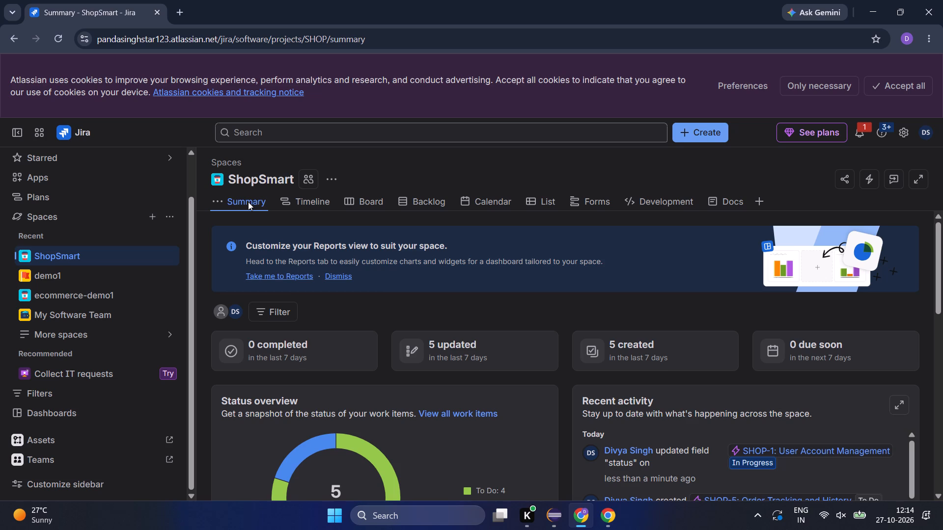
scroll(332, 378, down, 1)
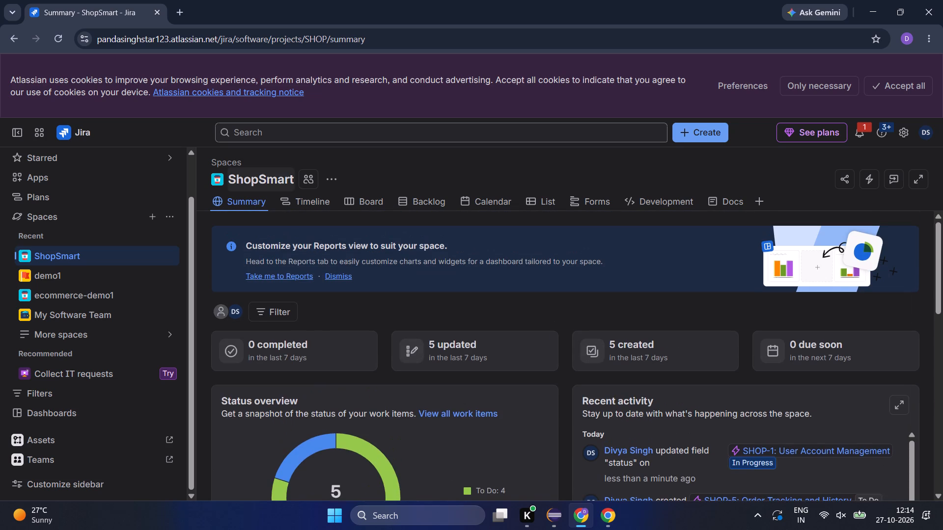
click(317, 198)
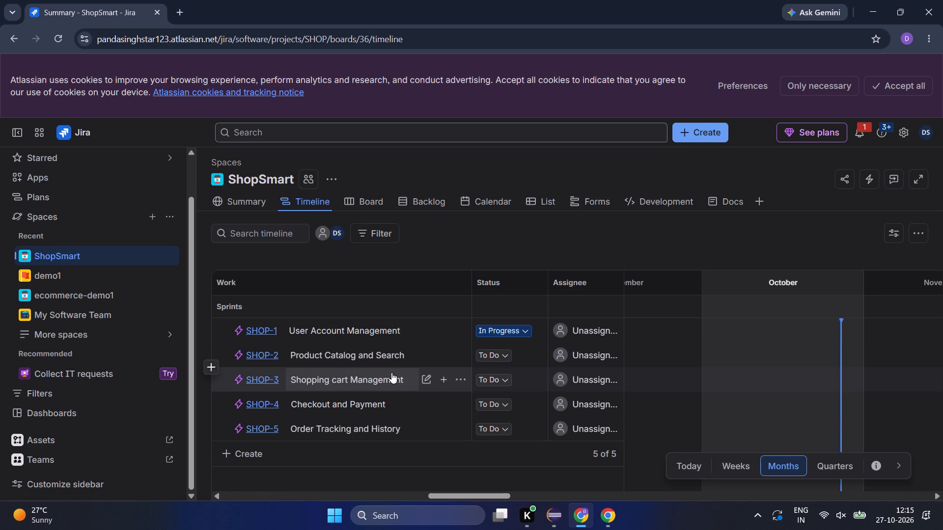
scroll(380, 411, down, 1)
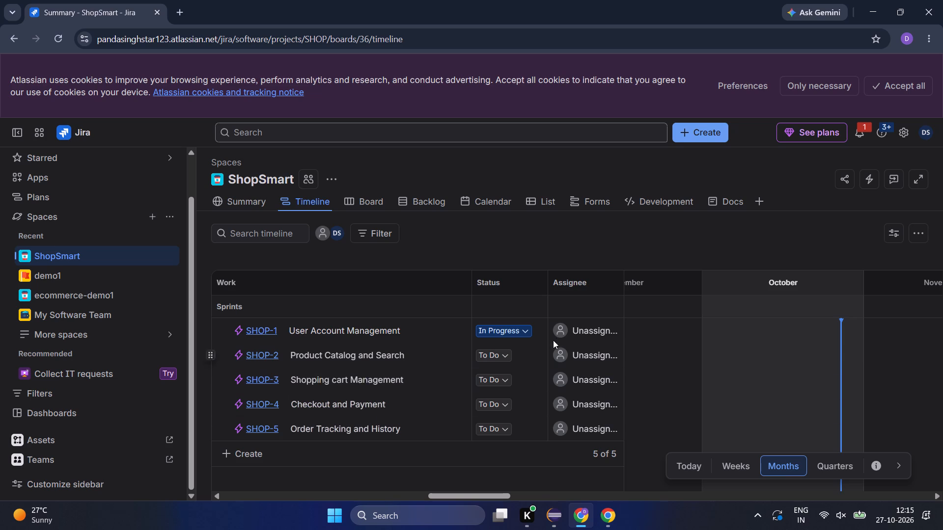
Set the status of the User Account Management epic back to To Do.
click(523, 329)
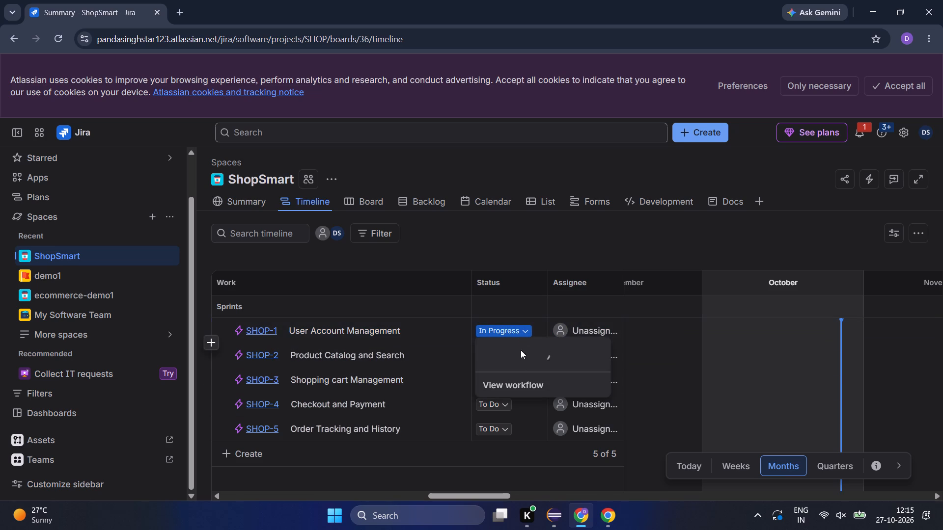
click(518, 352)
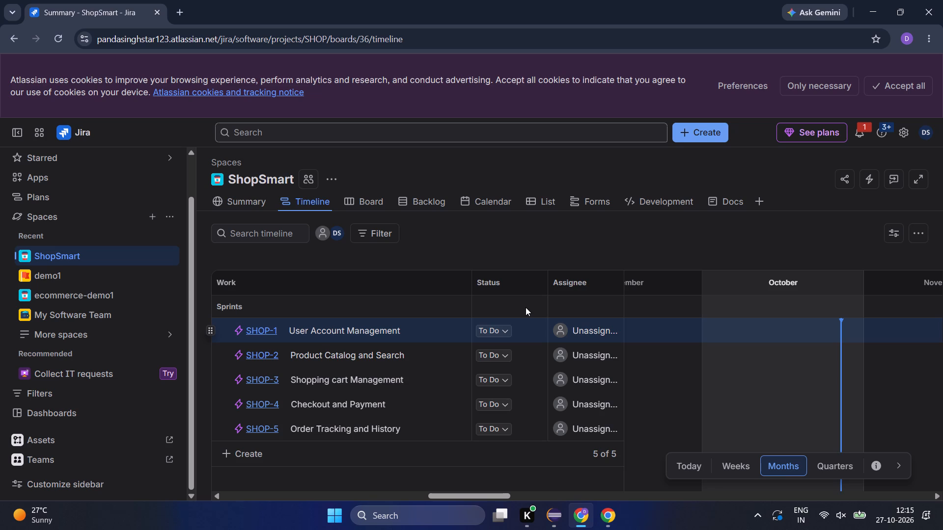
Start a new work item in the ShopSmart space and open its work type choices.
scroll(526, 307, down, 1)
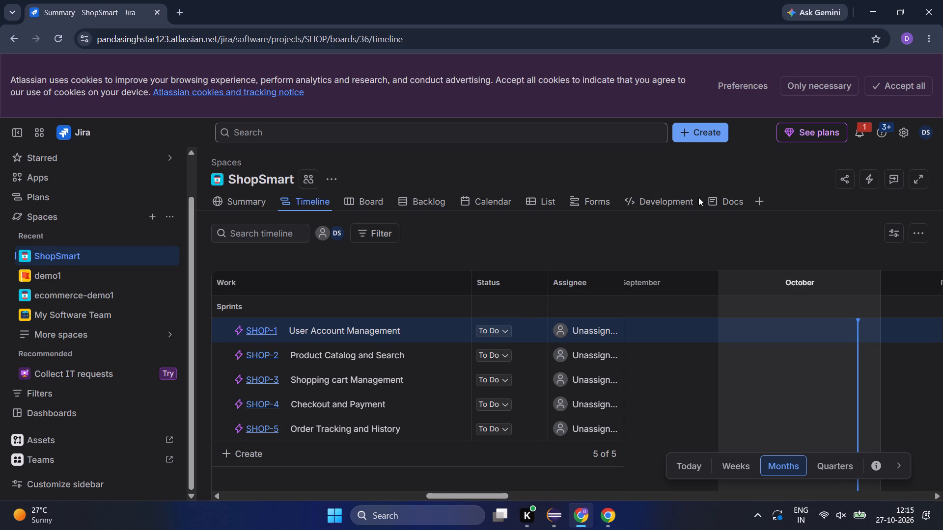
click(699, 136)
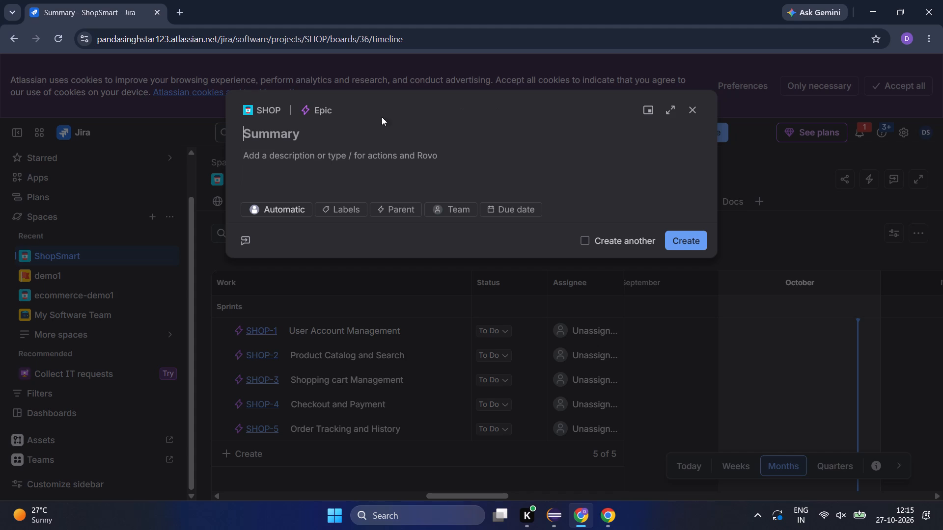
click(326, 112)
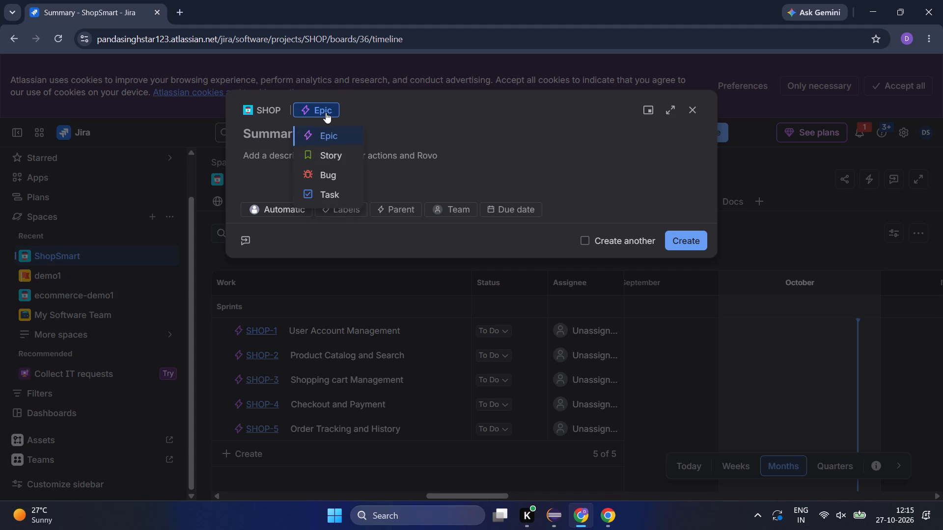
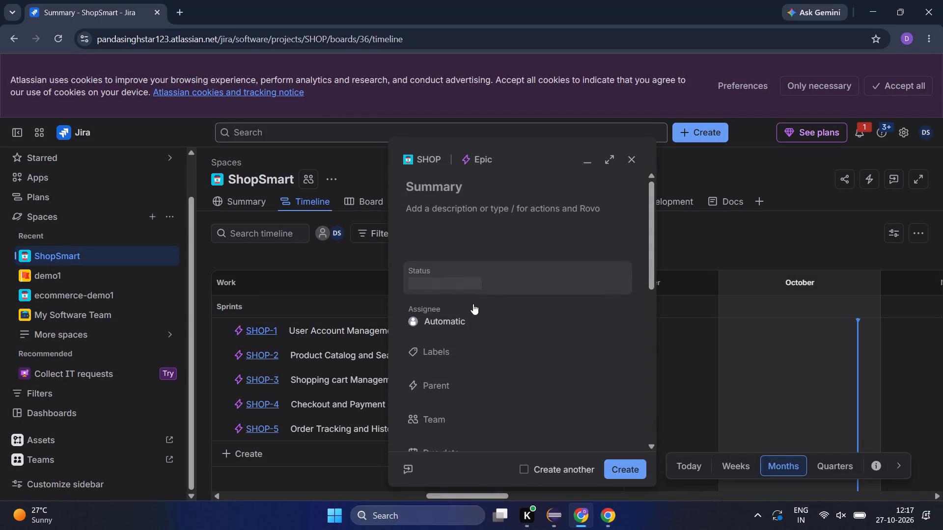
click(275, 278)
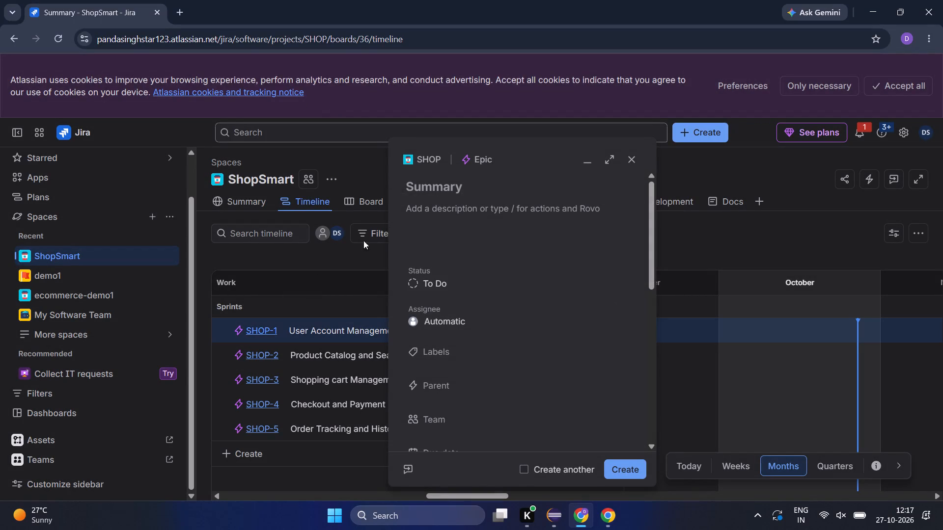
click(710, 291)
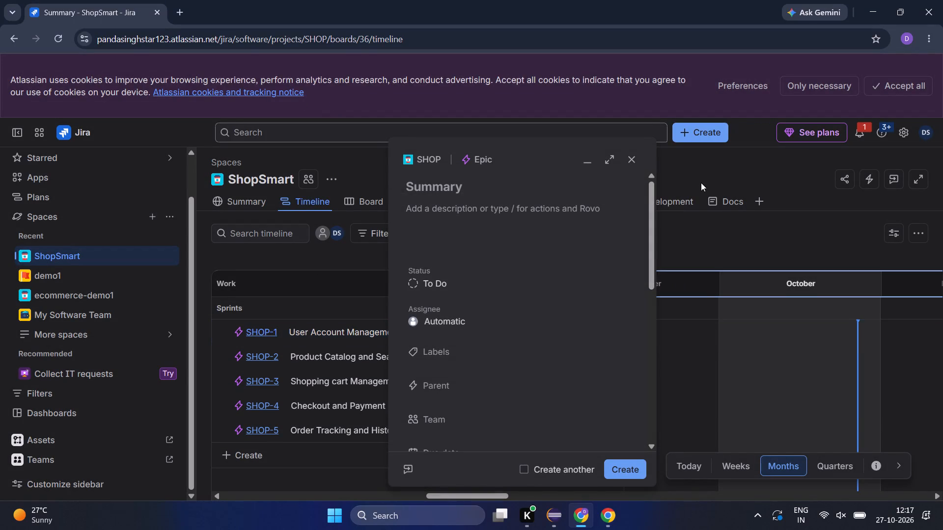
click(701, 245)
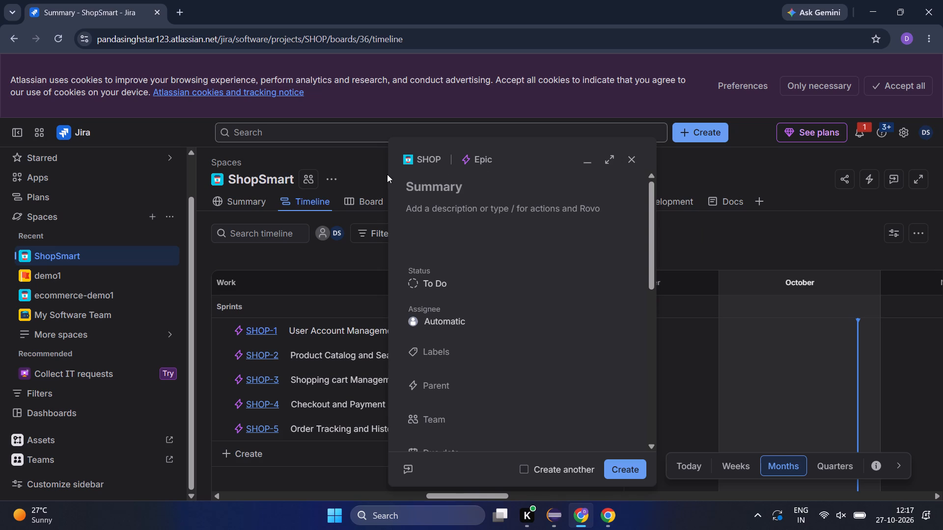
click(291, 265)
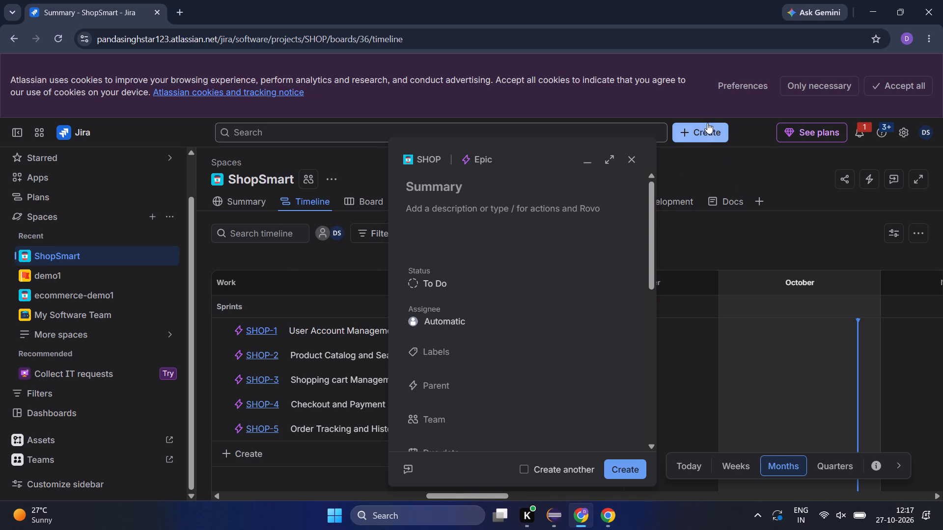
Open the full work item creation form and set the work type to Story.
click(685, 124)
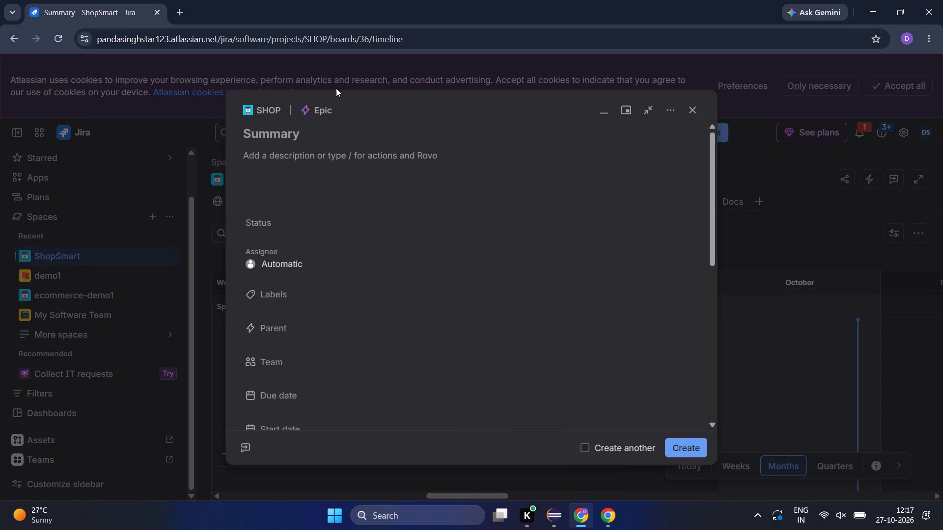
click(316, 107)
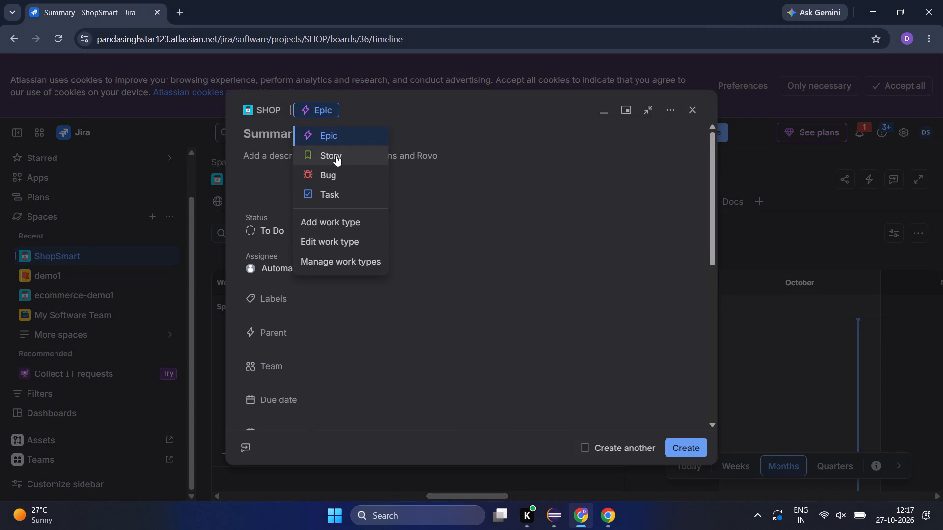
click(336, 156)
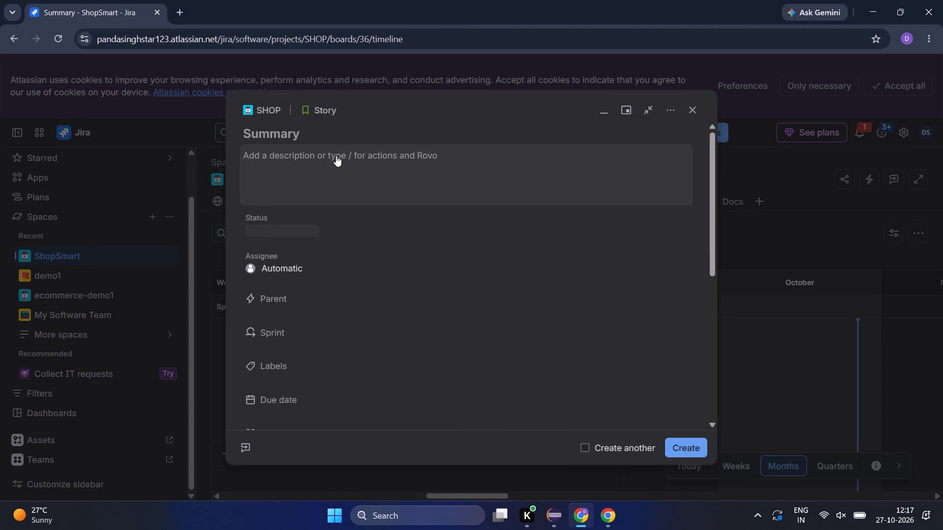
Begin the story's description with the text "AS aCustomer, ".
click(328, 159)
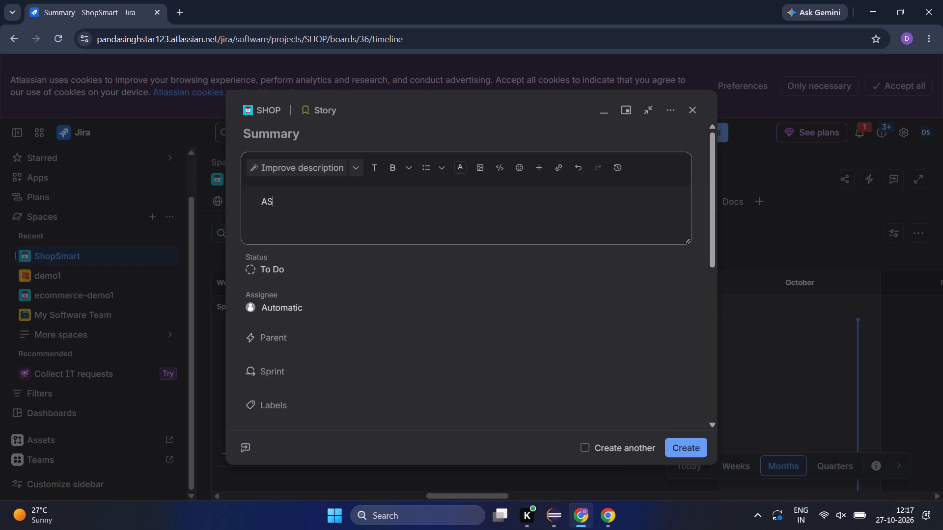
key(space)
text(a)
text(ustomer)
key(space)
key(BackSpace)
text(,)
key(space)
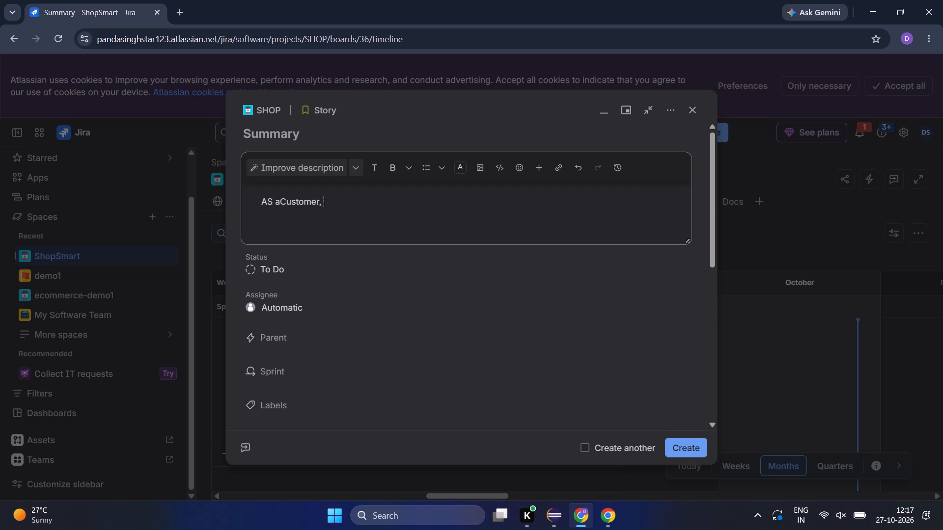
Insert the missing space between "a" and "Customer" in the story's description.
key(Left)
key(Left)
key(Left)
key(Left)
key(Left)
key(Left)
key(Left)
key(Left)
key(Left)
key(Left)
key(space)
Continue the description after "Customer," with "I want to product Item to cart".
key(Right)
key(Right)
key(Right)
key(Right)
key(Right)
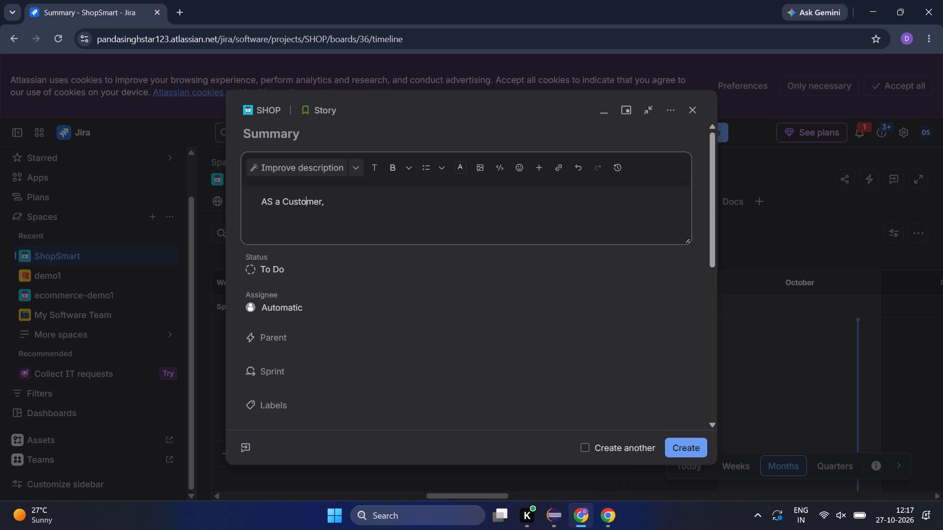
key(Right)
key(Right)
key(Right)
key(Right)
key(space)
text(oduct)
key(space)
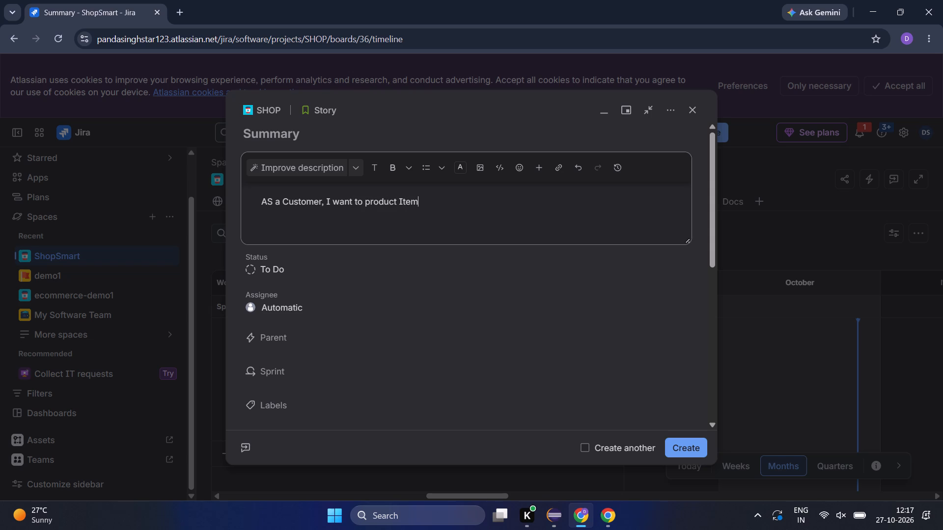
key(space)
text(to)
key(space)
text(cart)
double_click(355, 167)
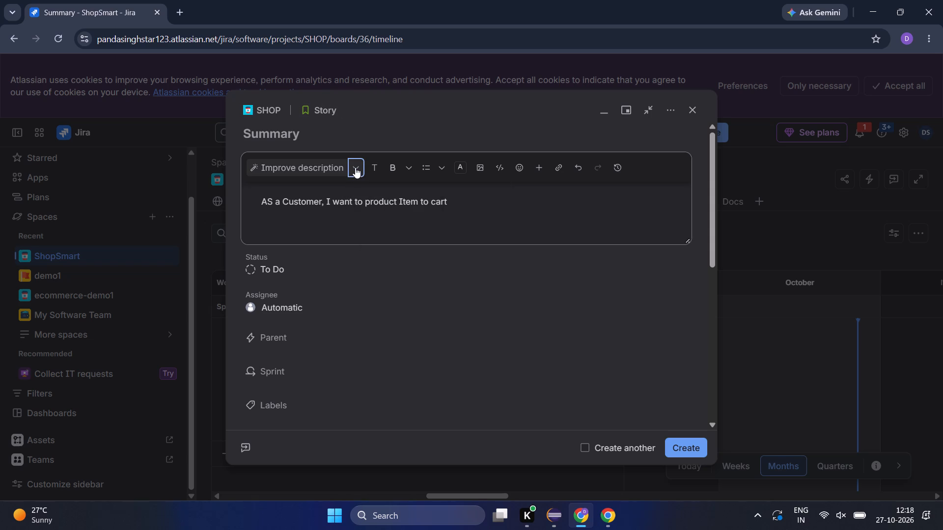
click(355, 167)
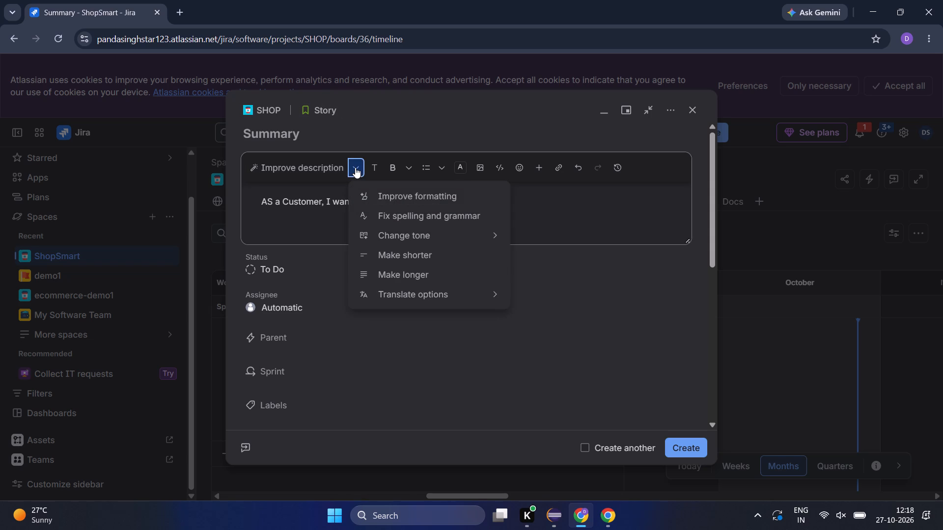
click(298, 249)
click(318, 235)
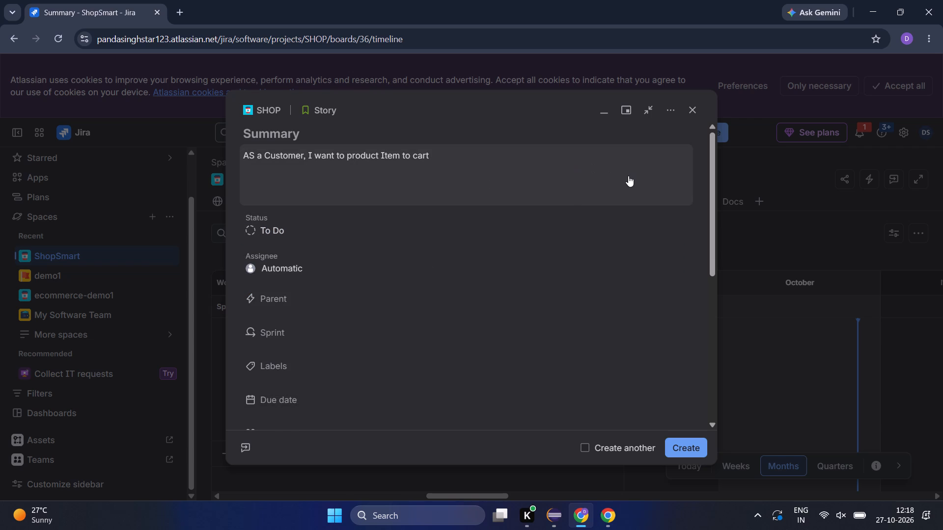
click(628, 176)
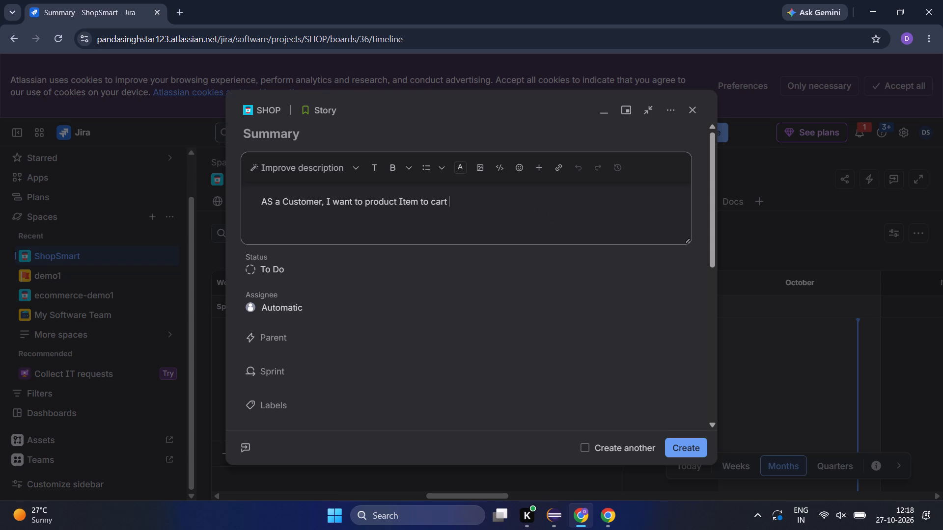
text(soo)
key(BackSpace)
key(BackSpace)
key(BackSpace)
Correct "AS" to "As" at the start of the story's description.
click(272, 201)
key(BackSpace)
key(s)
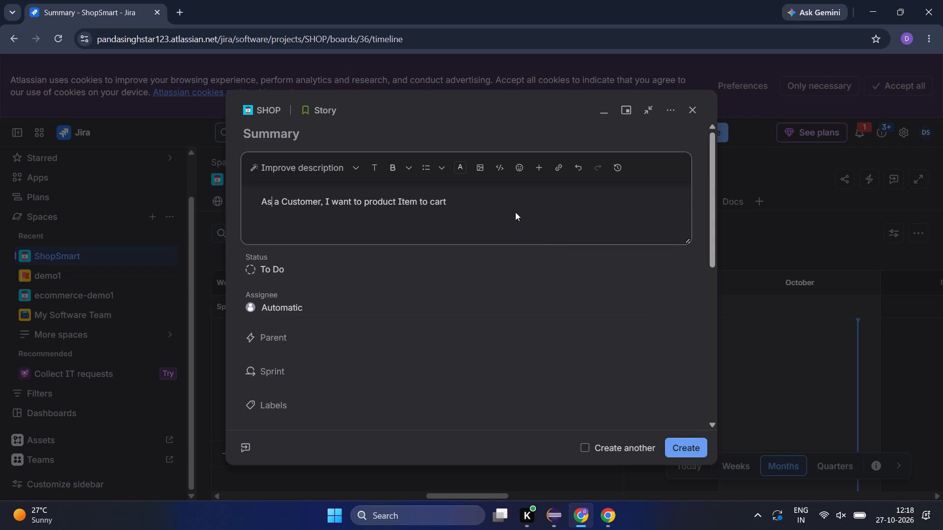
Extend the end of the description with "soo that i can buy it letter".
click(474, 194)
key(space)
text(soo ta)
key(BackSpace)
text(hat)
key(space)
text(i can)
key(space)
text(but)
key(BackSpace)
text(y it lette)
key(r)
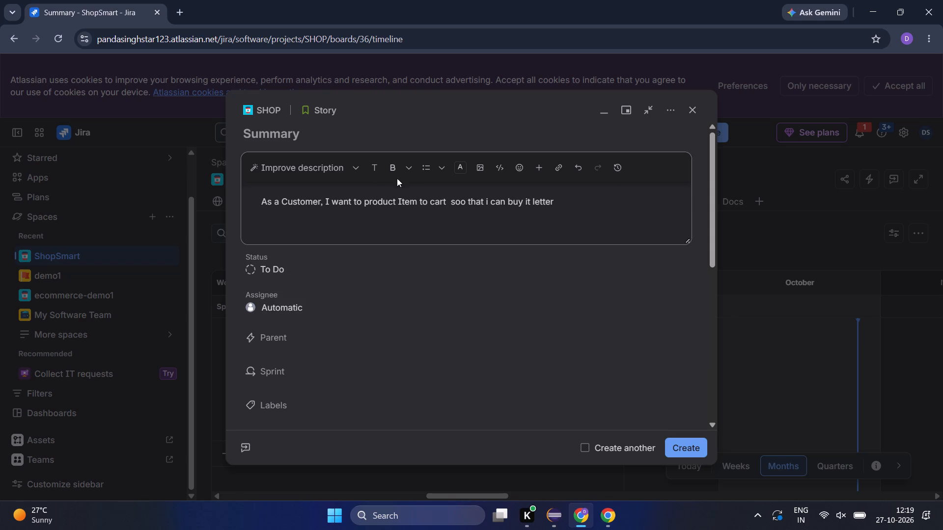
Apply the AI Improve formatting option to the story's description and leave the description editor.
click(355, 163)
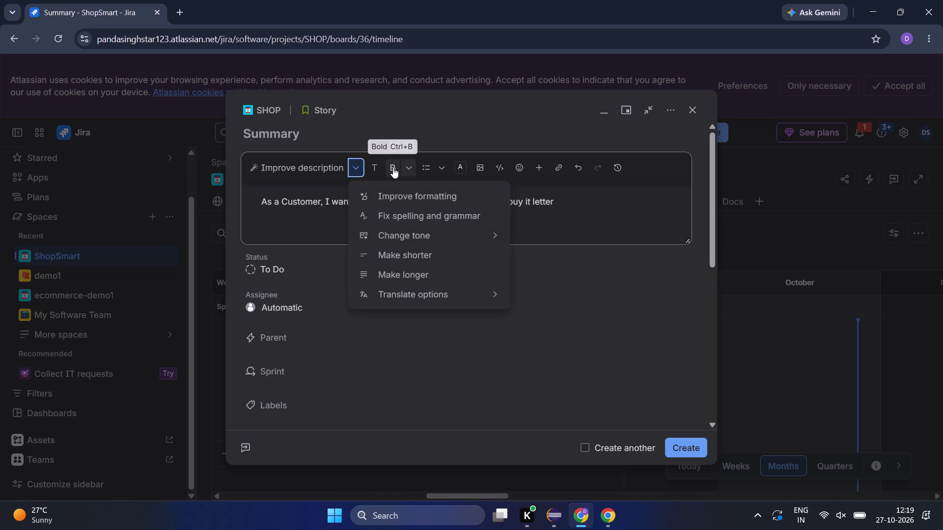
click(385, 203)
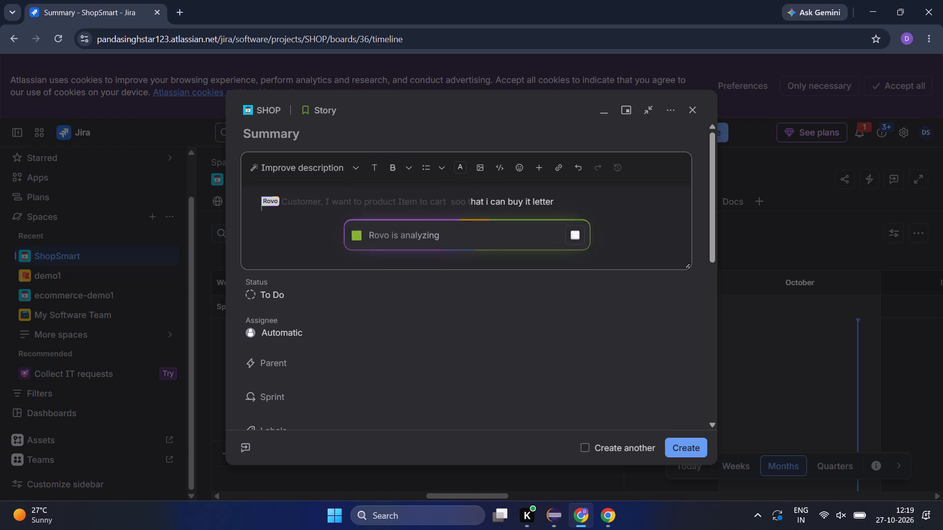
click(376, 134)
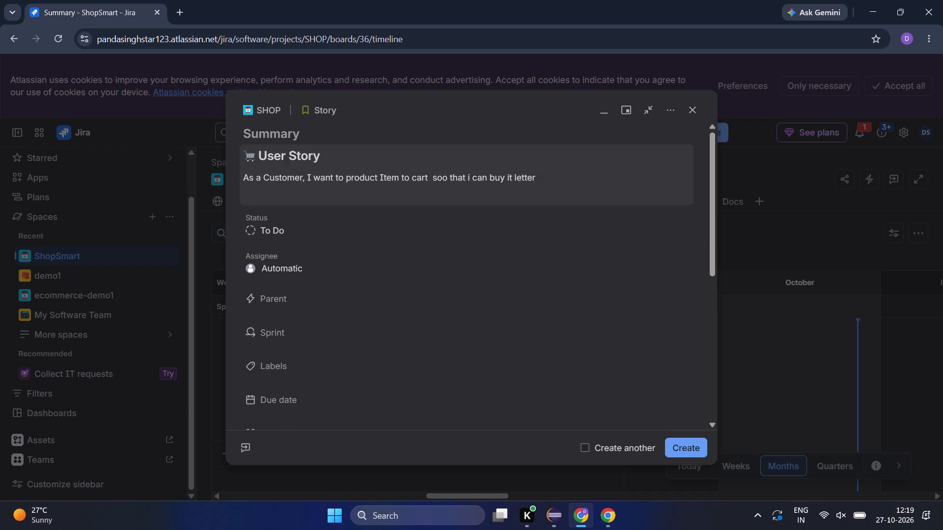
Replace the heading text "User Story" in the story's description with "Add product to cart" and try to create the story.
click(285, 129)
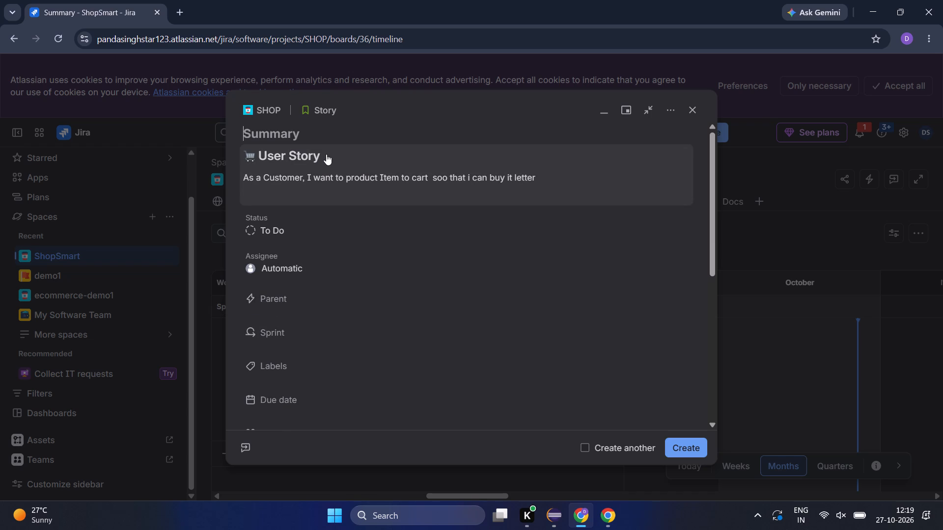
click(327, 154)
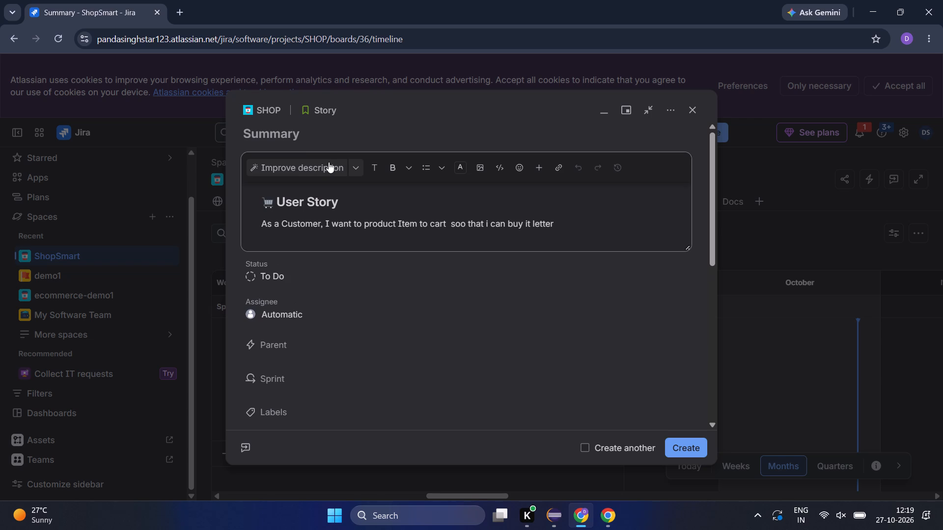
drag(345, 201, 291, 202)
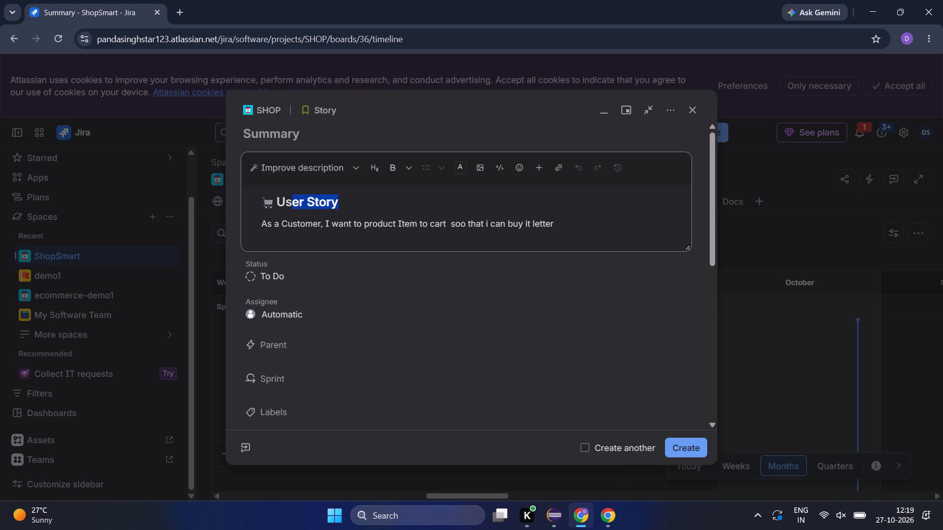
drag(291, 202, 279, 202)
key(BackSpace)
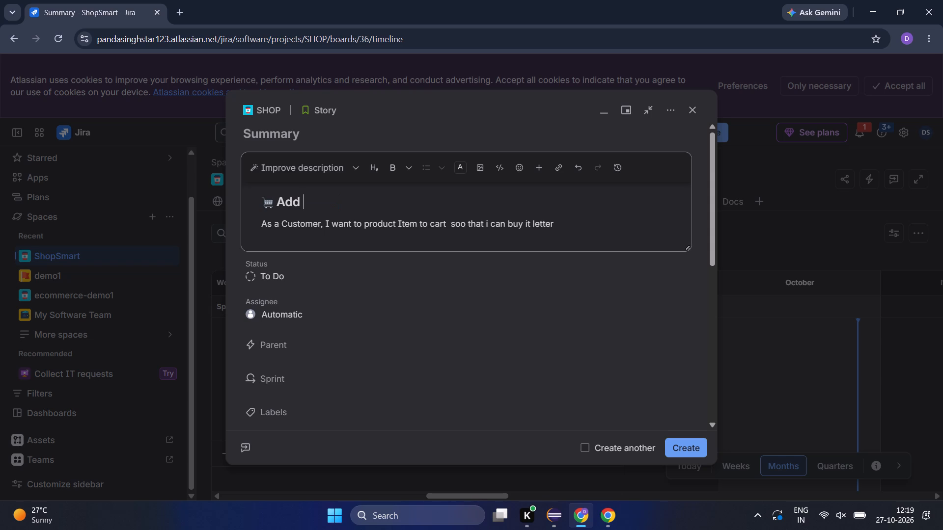
text(duct to)
key(space)
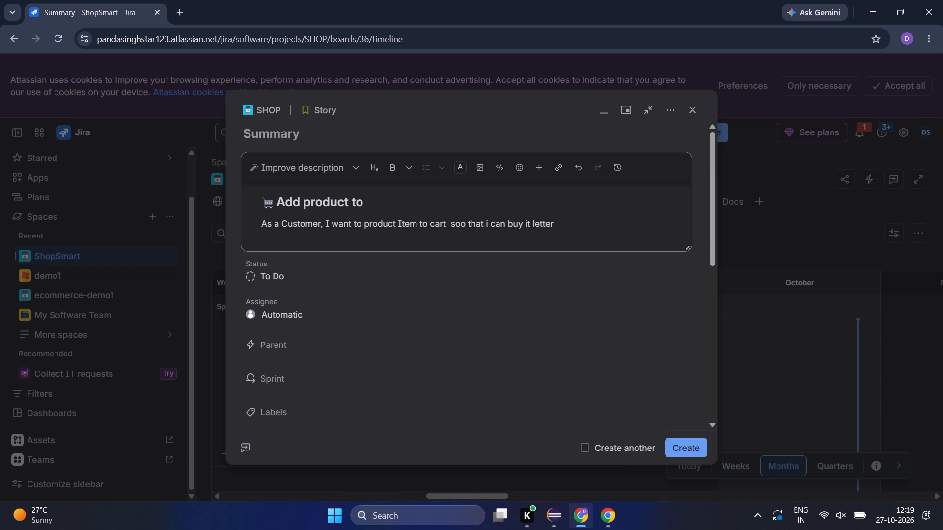
text(cart)
click(686, 443)
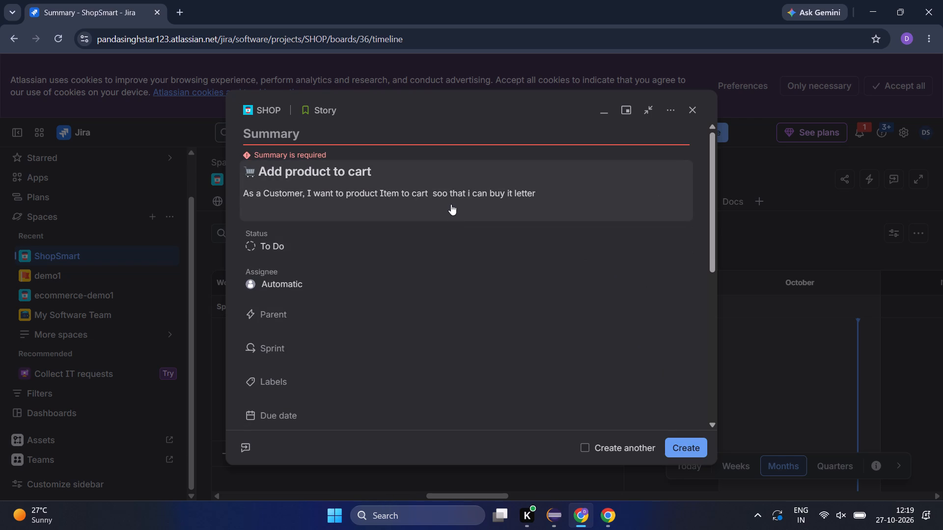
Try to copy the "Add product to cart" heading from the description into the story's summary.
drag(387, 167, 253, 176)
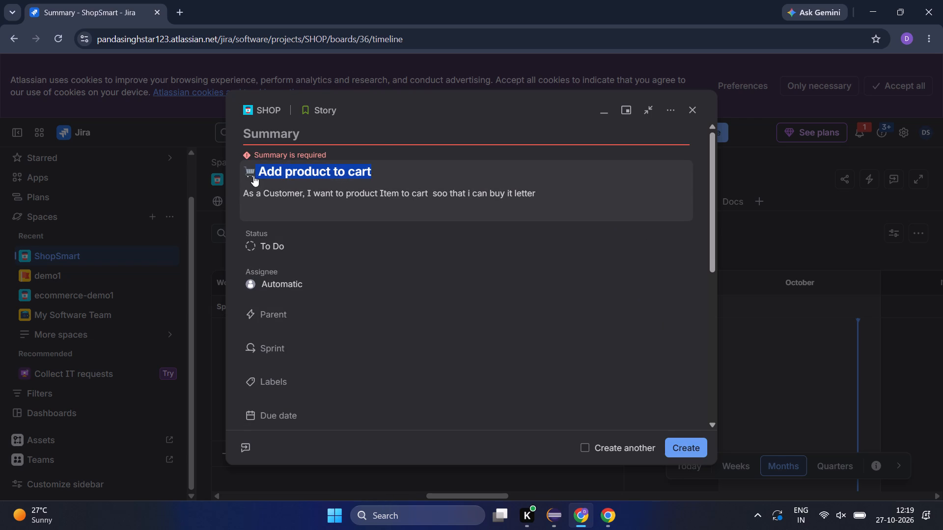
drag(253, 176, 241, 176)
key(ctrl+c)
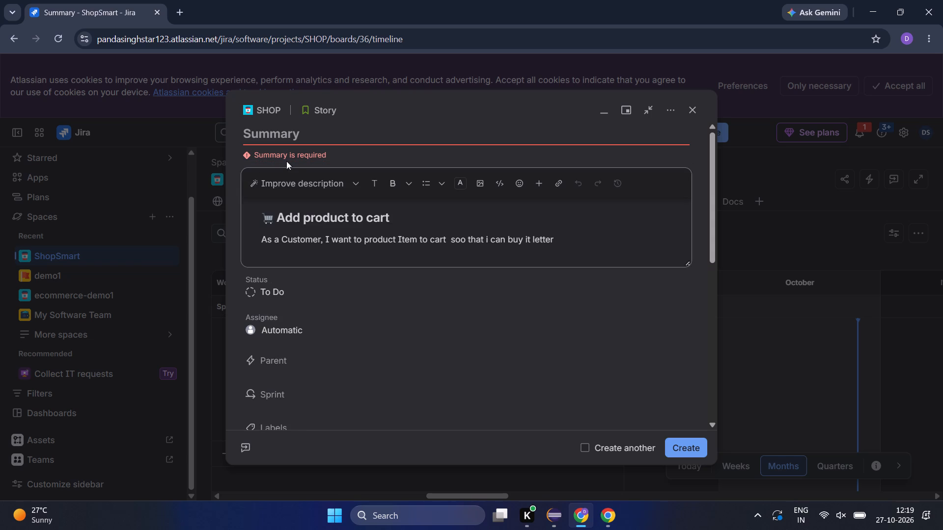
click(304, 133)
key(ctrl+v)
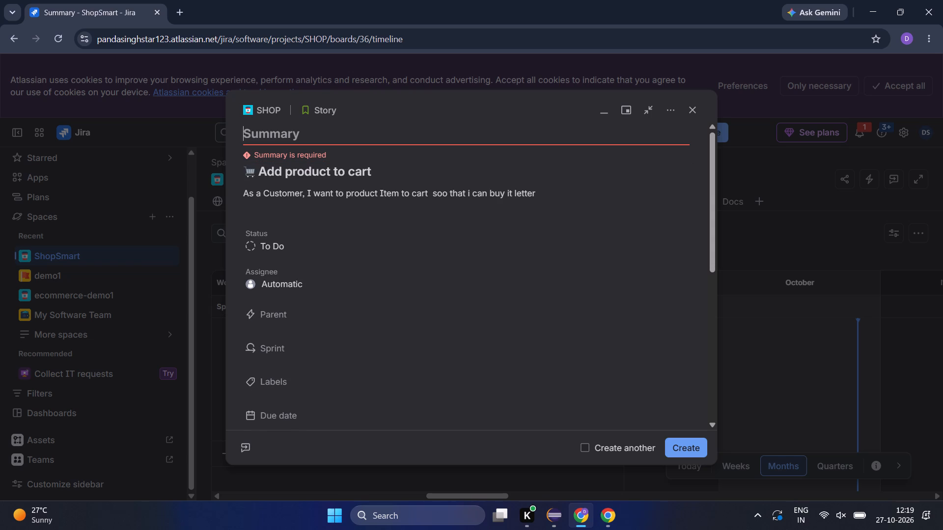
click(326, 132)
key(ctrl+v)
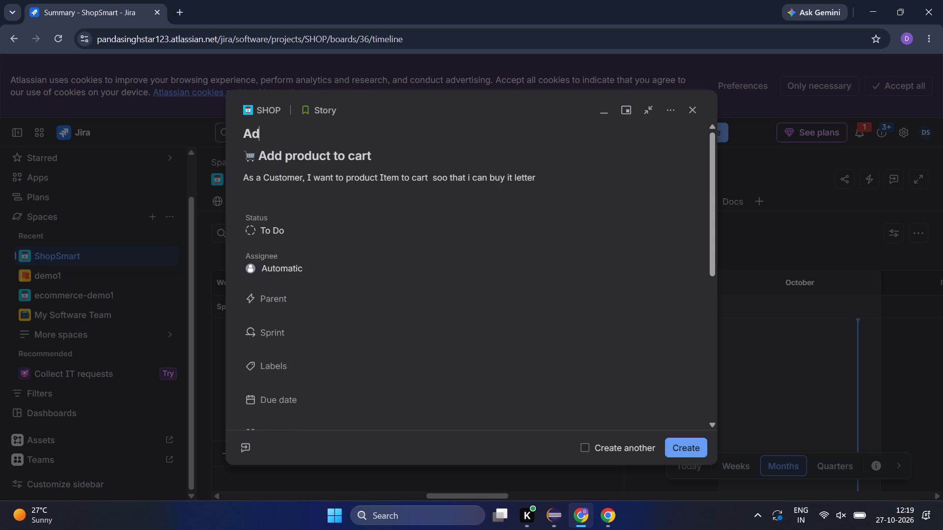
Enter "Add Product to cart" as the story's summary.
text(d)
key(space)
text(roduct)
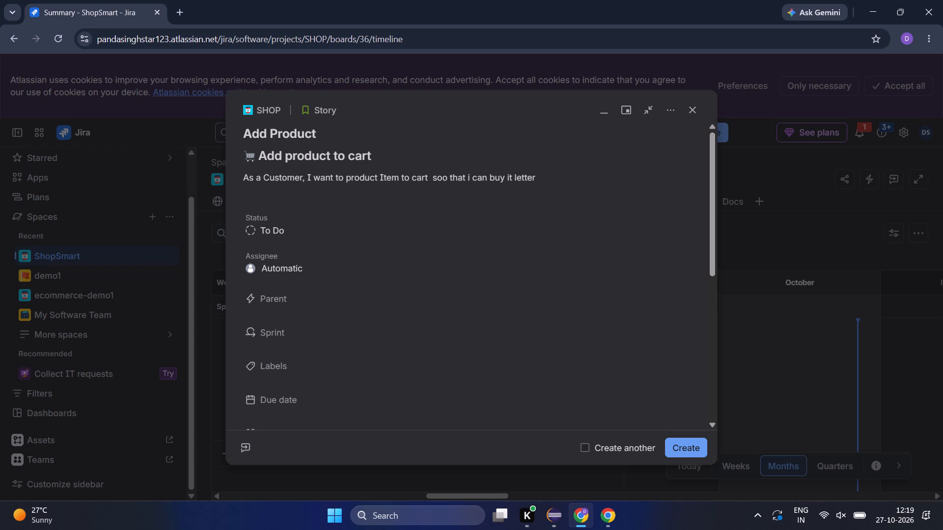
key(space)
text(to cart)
Copy the "Add product to cart" heading with its cart emoji and delete it from the story's description.
drag(375, 153, 292, 155)
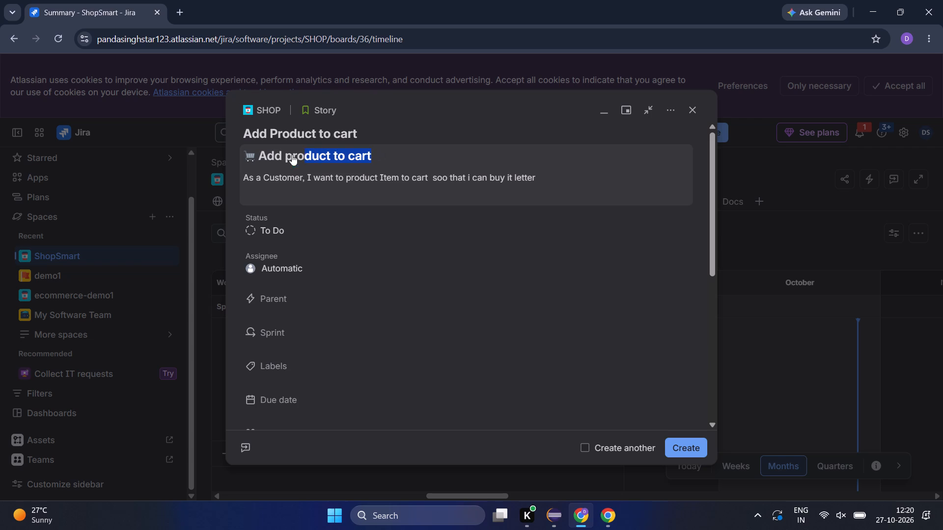
drag(292, 155, 241, 154)
key(Delete)
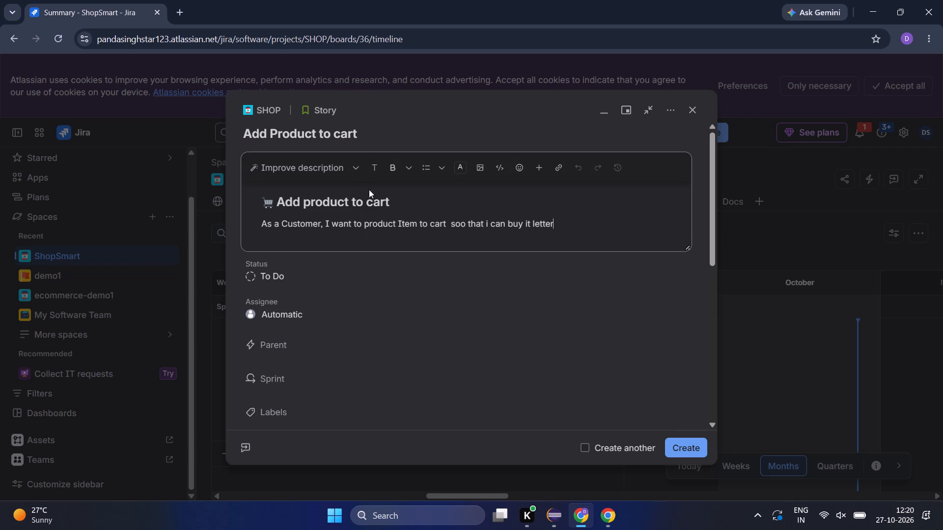
drag(393, 198, 253, 194)
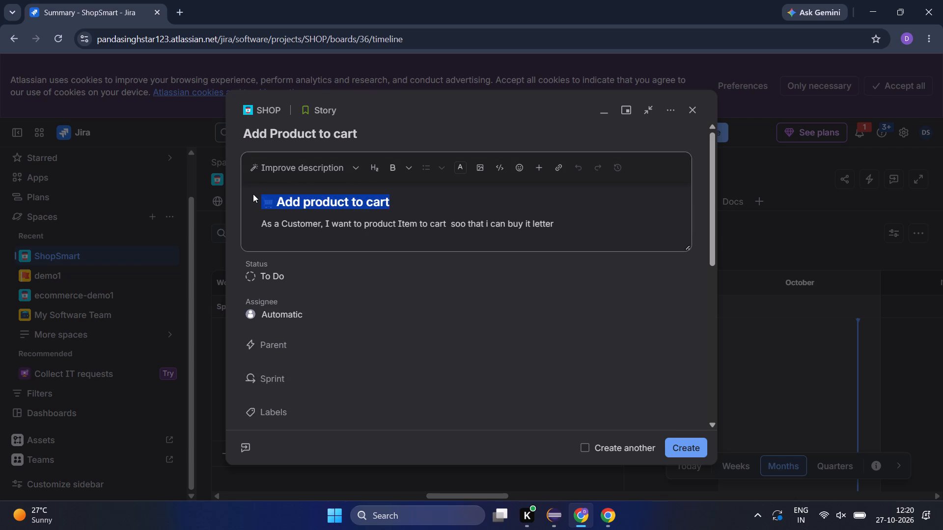
key(ctrl+c)
key(Delete)
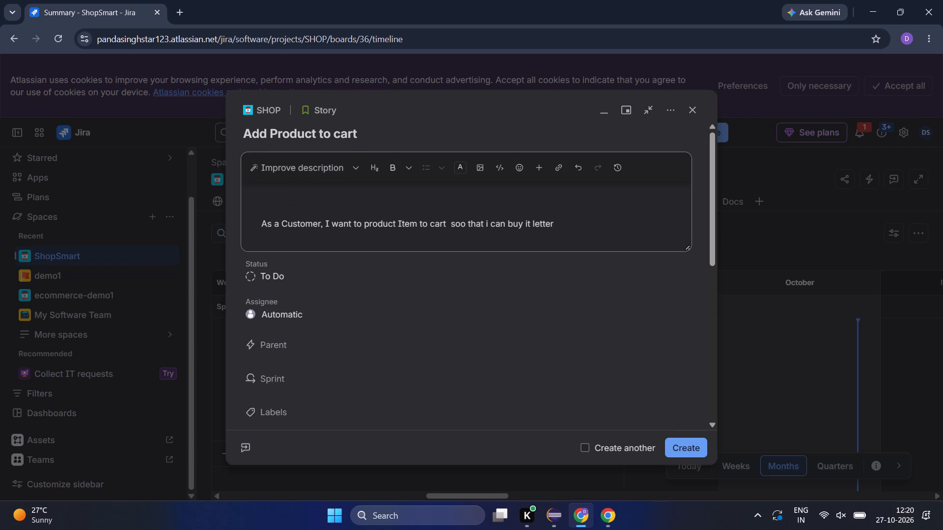
Replace the story's summary with the copied "Add product to cart" heading and create the story.
drag(366, 130, 201, 134)
key(BackSpace)
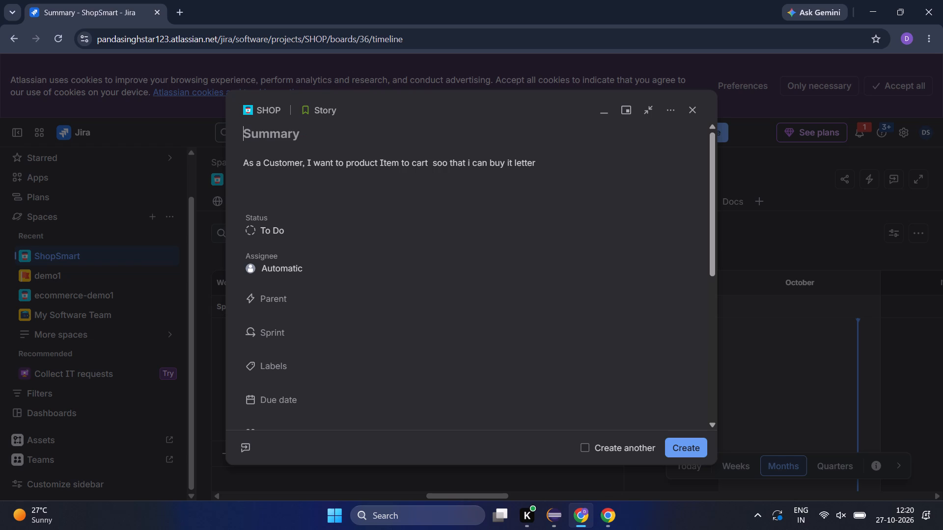
key(ctrl+v)
drag(680, 437, 682, 444)
click(682, 444)
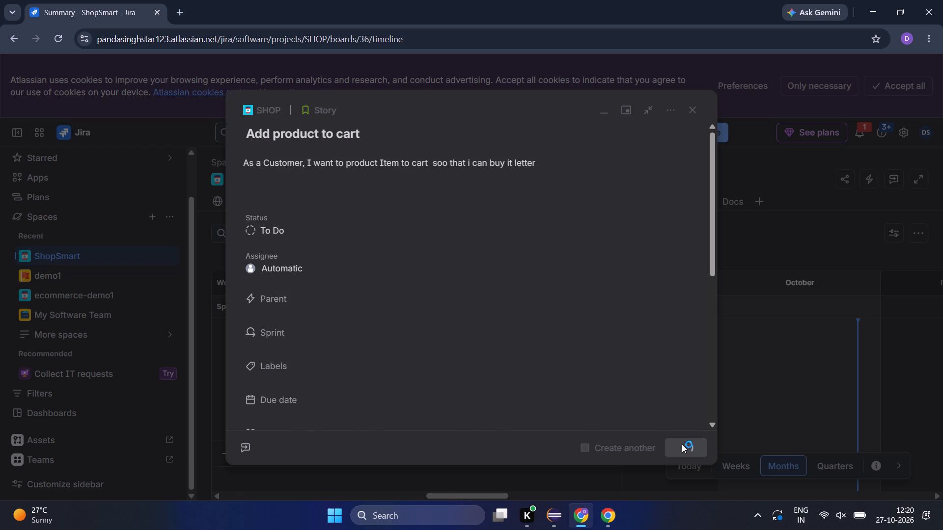
Reload the ShopSmart timeline and look through its work items for the newly created story.
scroll(344, 305, down, 1)
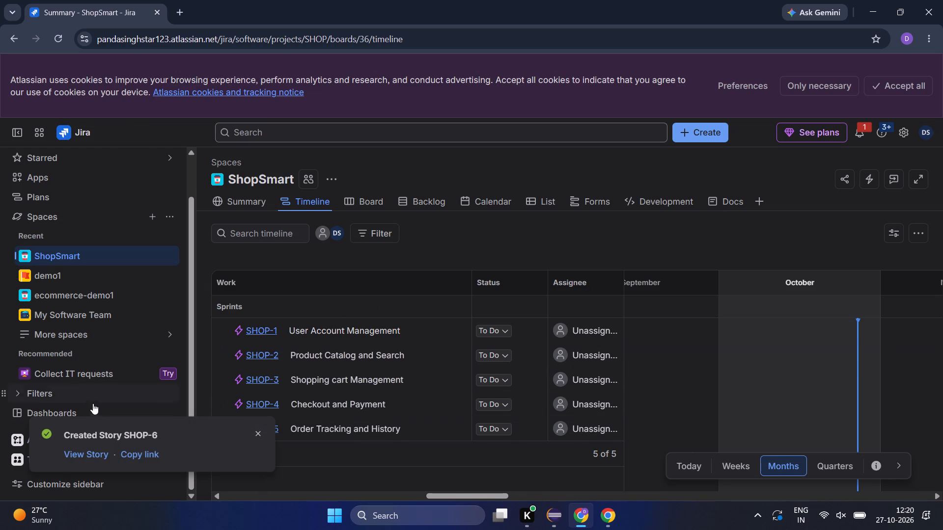
scroll(551, 305, down, 2)
click(62, 39)
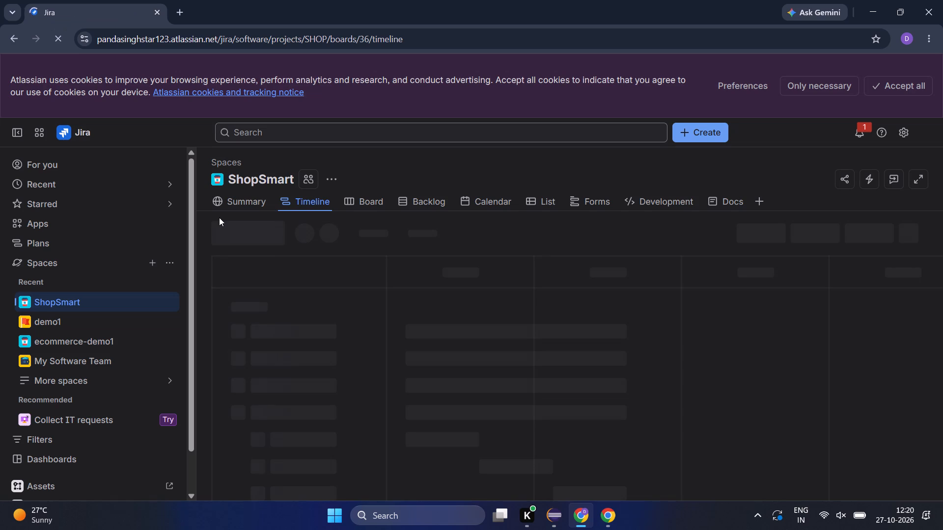
scroll(363, 386, down, 2)
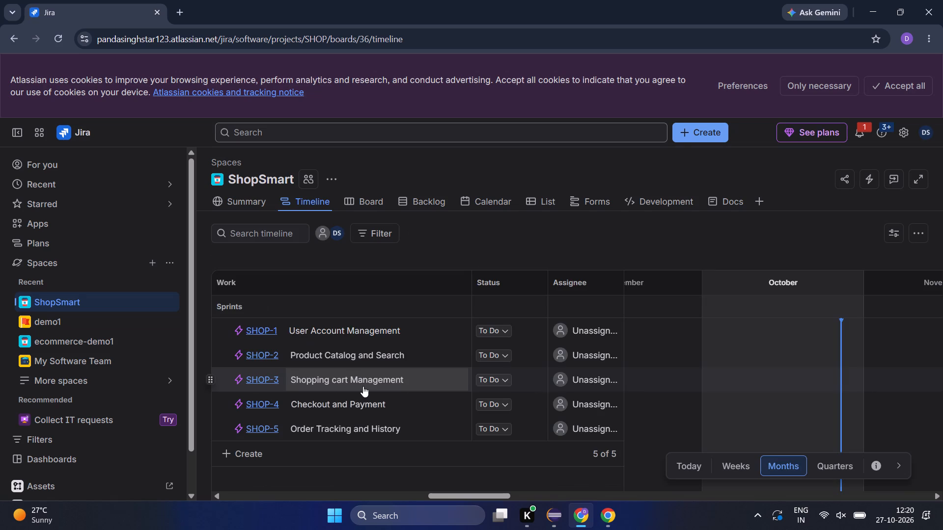
scroll(363, 386, down, 4)
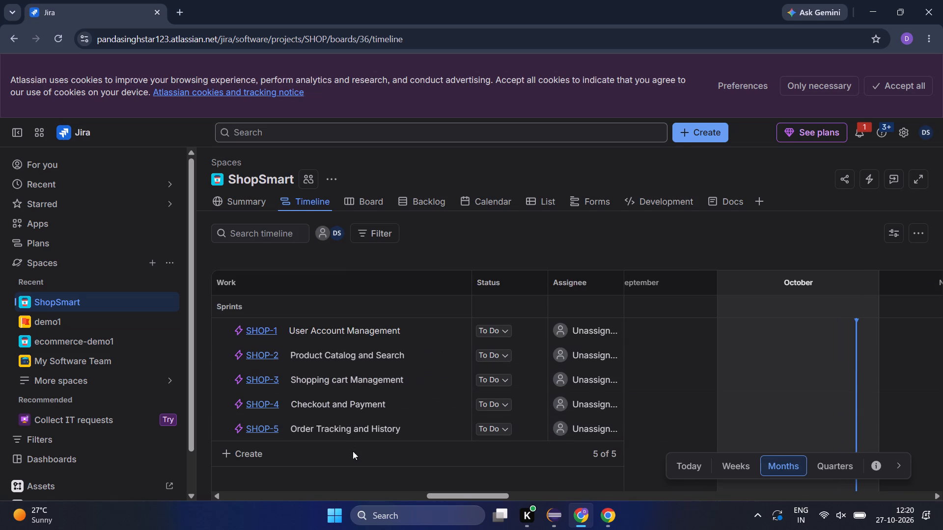
scroll(352, 473, down, 4)
scroll(424, 276, up, 2)
scroll(424, 276, down, 2)
scroll(492, 365, down, 1)
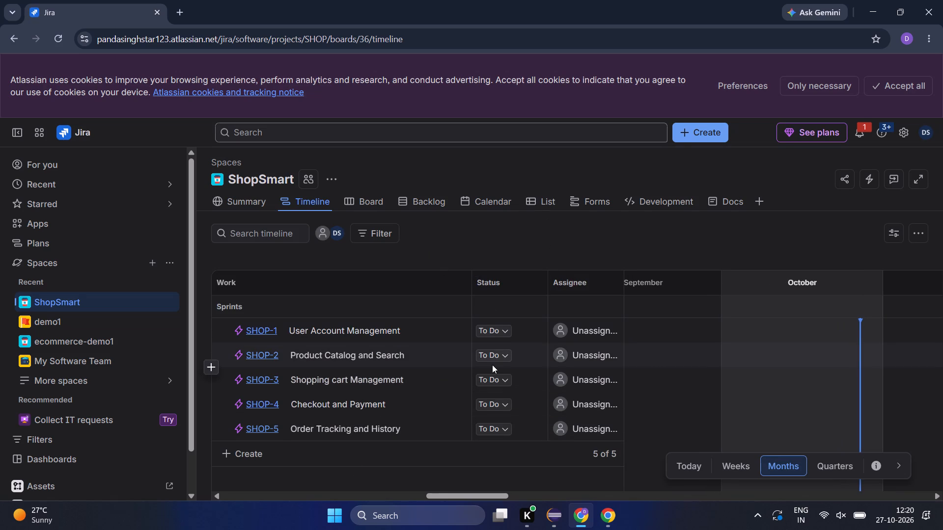
scroll(492, 365, down, 2)
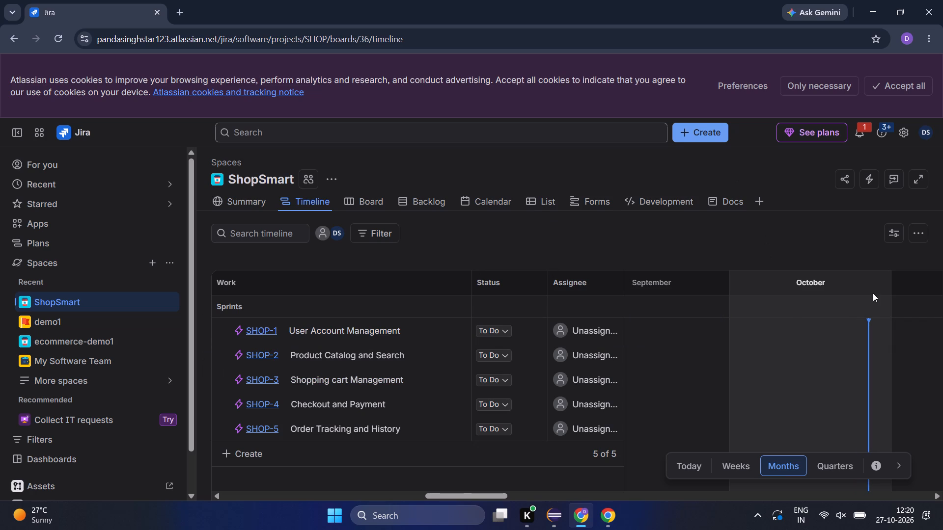
scroll(800, 278, down, 3)
scroll(668, 263, down, 3)
scroll(651, 443, down, 4)
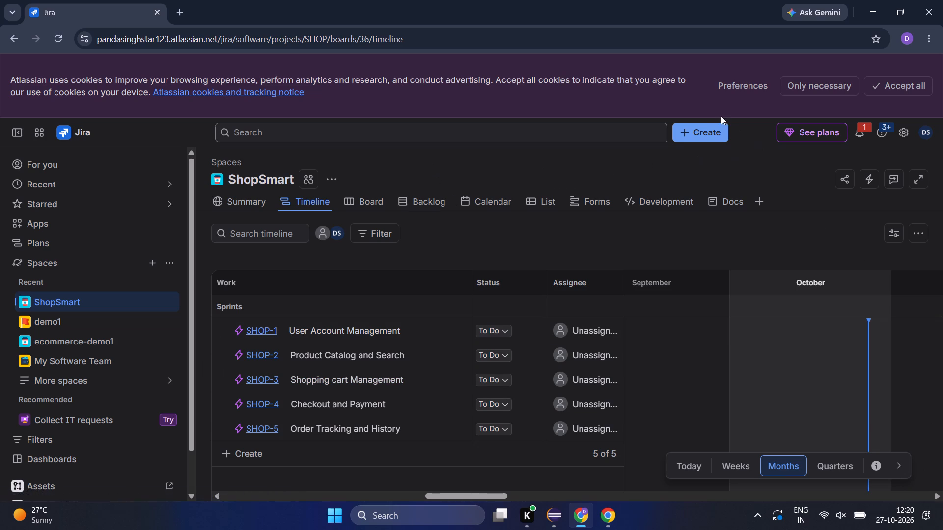
scroll(271, 335, down, 3)
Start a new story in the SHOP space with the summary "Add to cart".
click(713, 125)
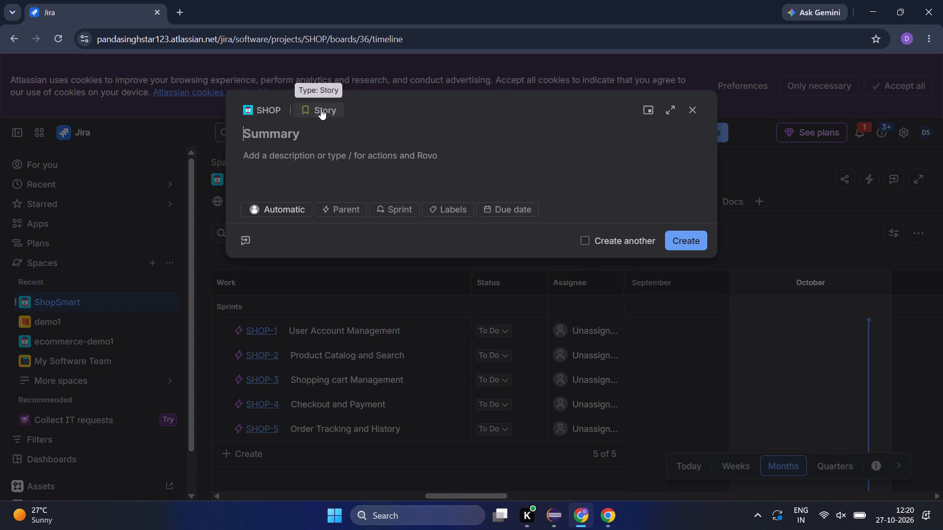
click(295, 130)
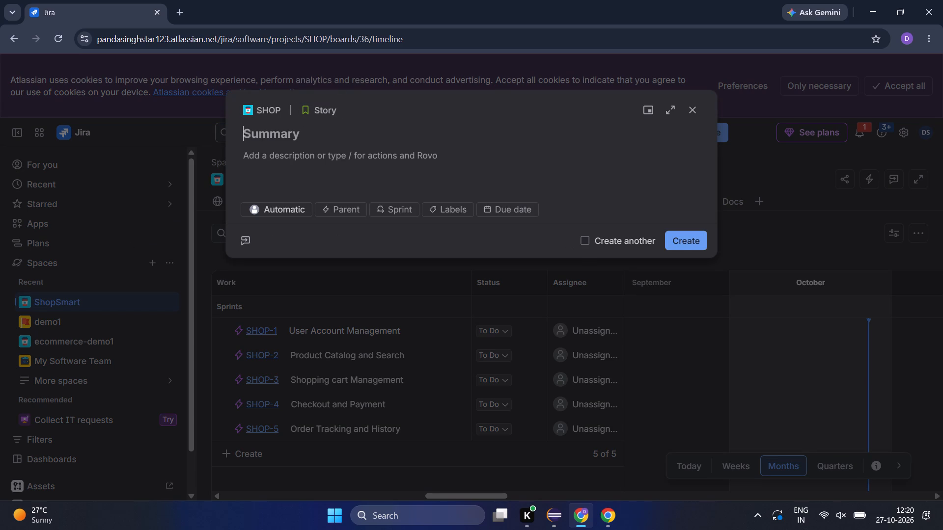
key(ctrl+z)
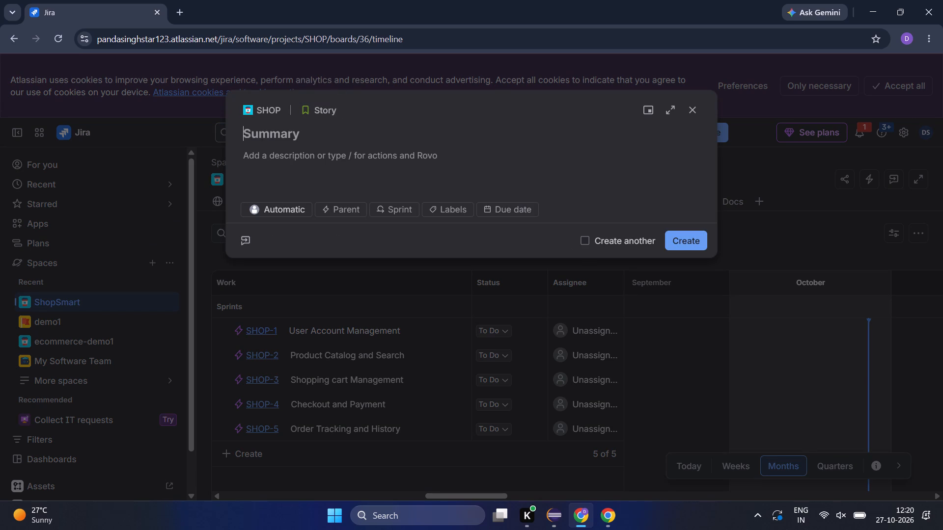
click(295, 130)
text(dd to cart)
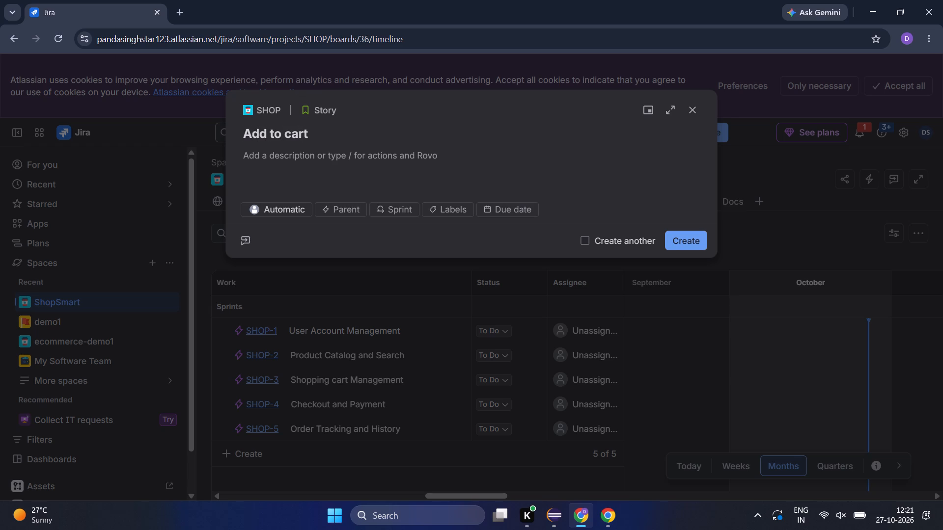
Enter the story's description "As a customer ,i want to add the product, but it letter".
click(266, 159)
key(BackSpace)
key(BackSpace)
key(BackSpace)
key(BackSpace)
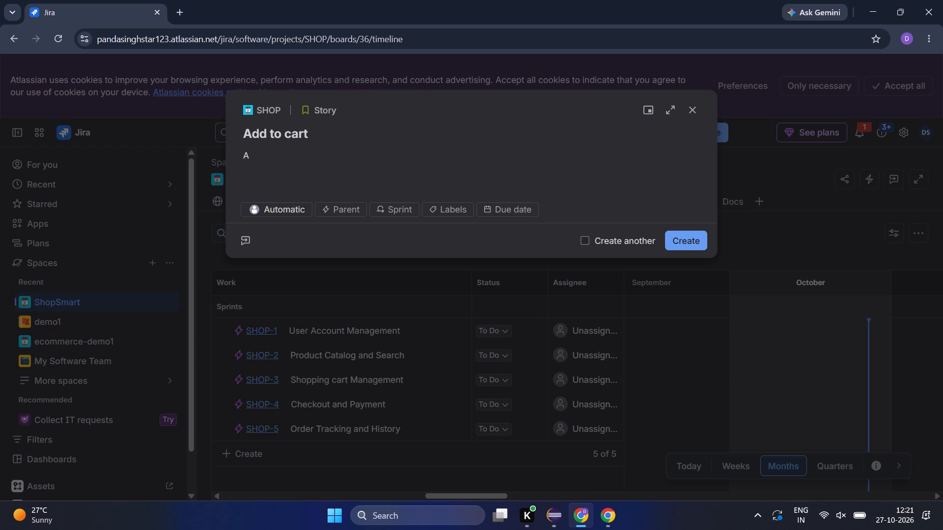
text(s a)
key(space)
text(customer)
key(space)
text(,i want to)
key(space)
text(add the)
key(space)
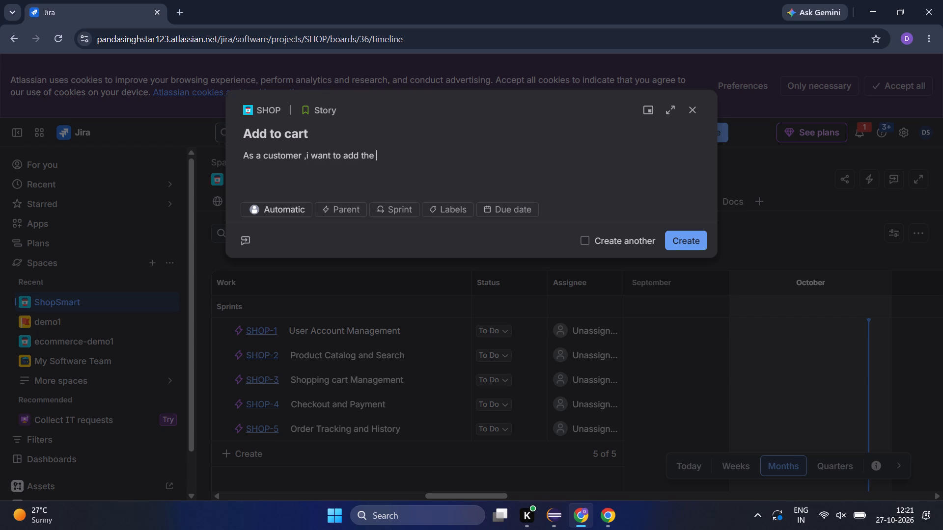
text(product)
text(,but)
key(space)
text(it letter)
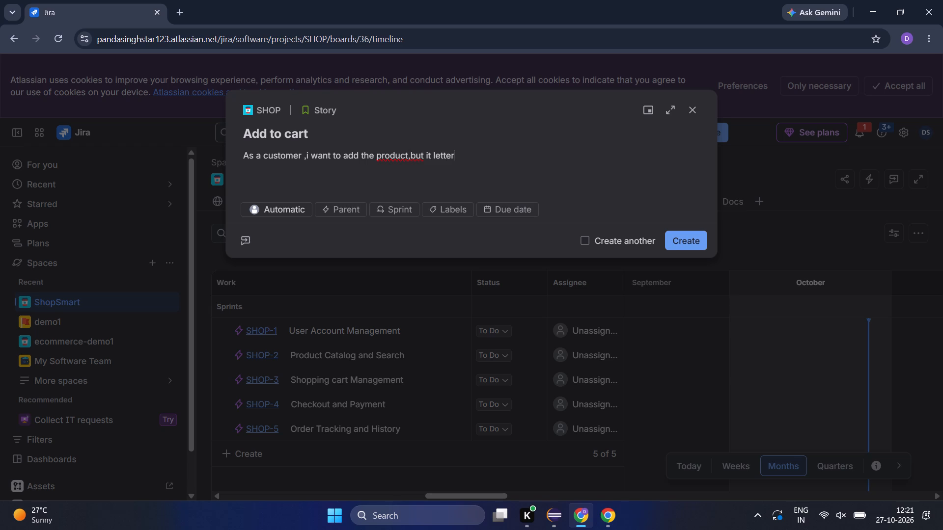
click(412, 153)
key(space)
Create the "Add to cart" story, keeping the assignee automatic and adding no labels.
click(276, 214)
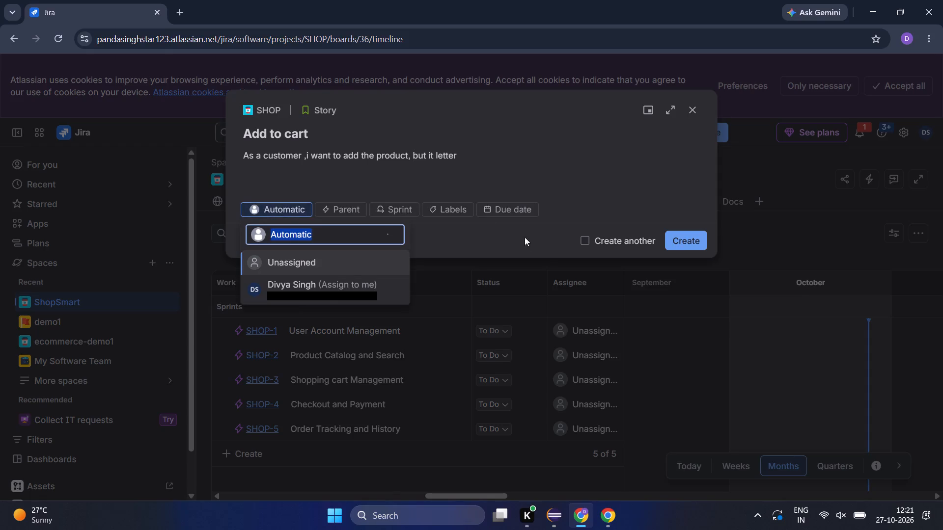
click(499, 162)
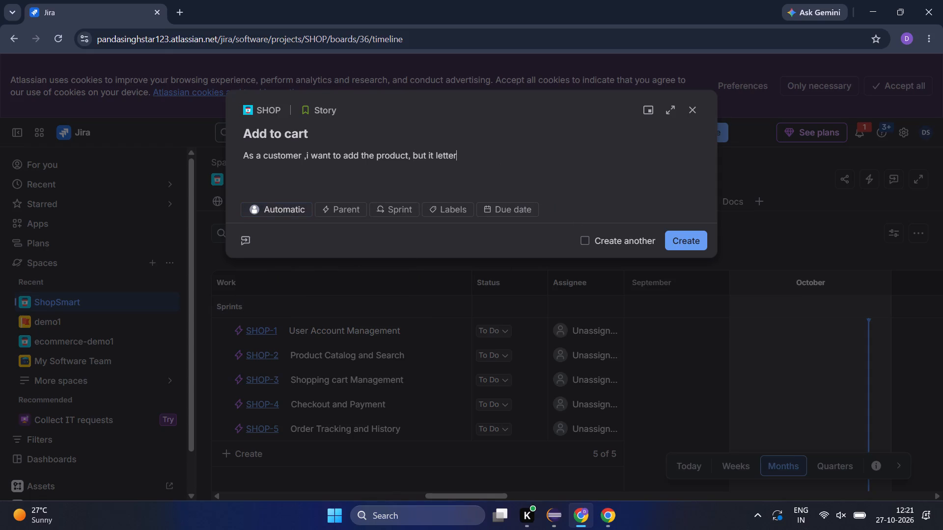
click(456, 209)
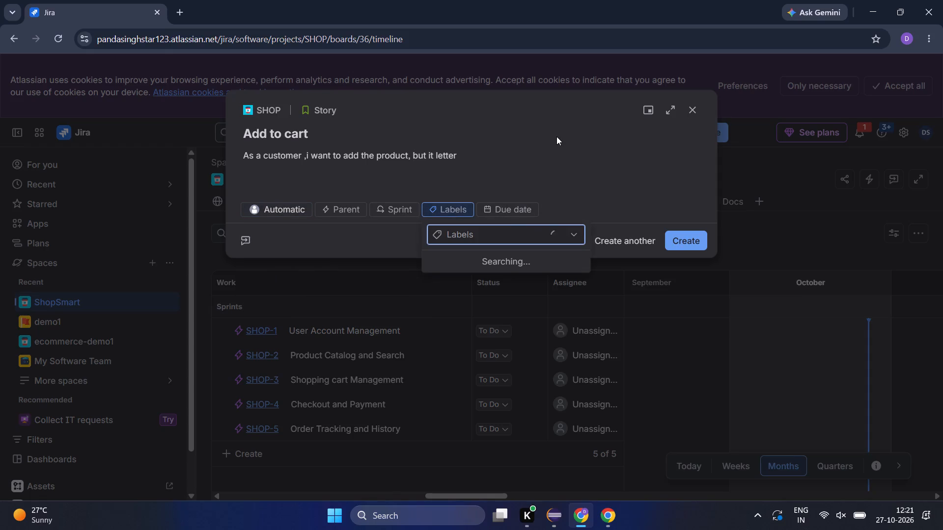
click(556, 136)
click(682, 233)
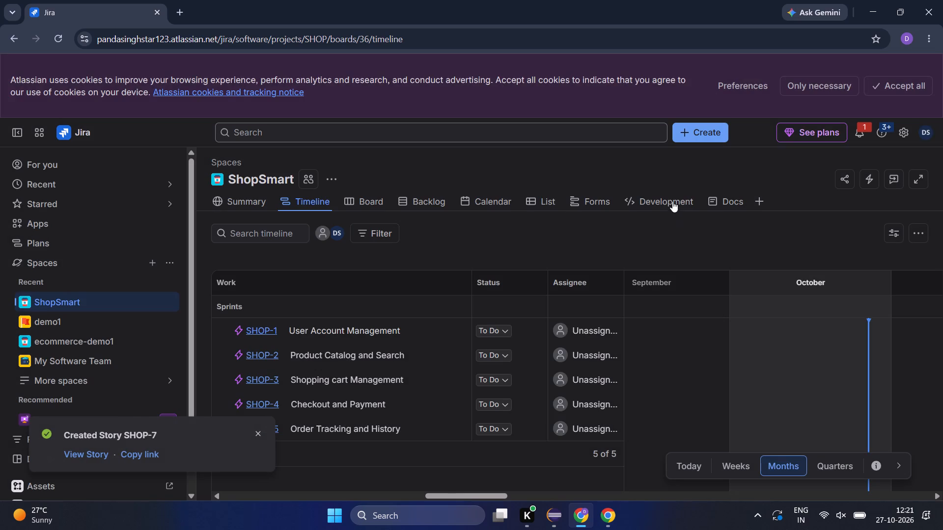
Open the newly created "Add to cart" story and review its description and details.
scroll(516, 294, down, 1)
click(94, 455)
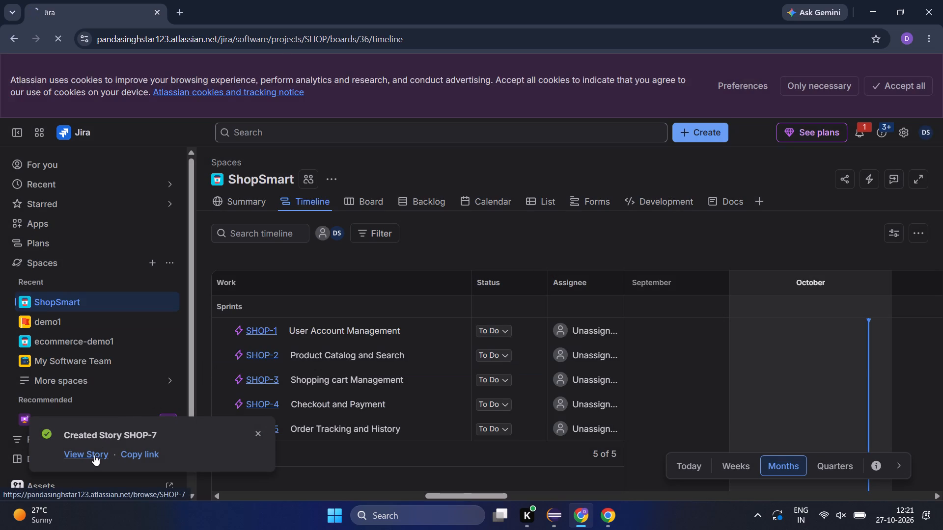
scroll(450, 294, down, 2)
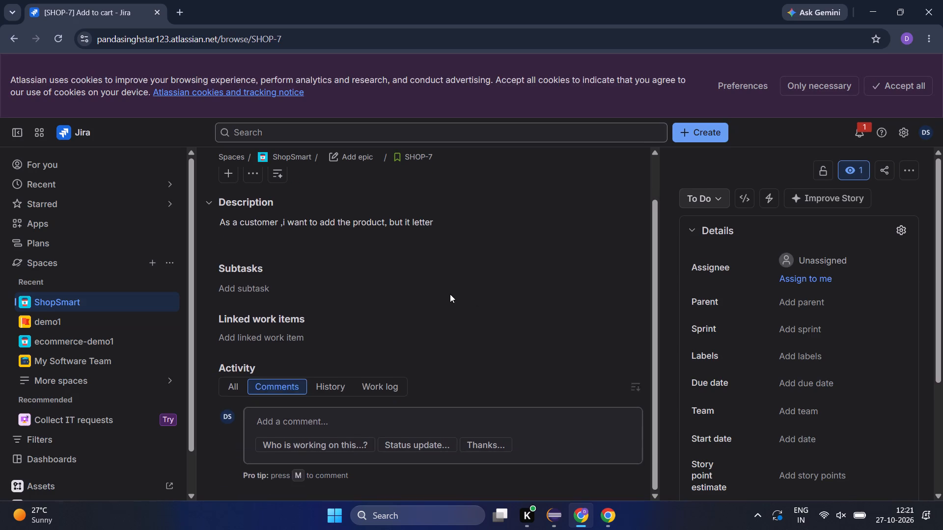
scroll(450, 294, down, 8)
scroll(450, 294, up, 4)
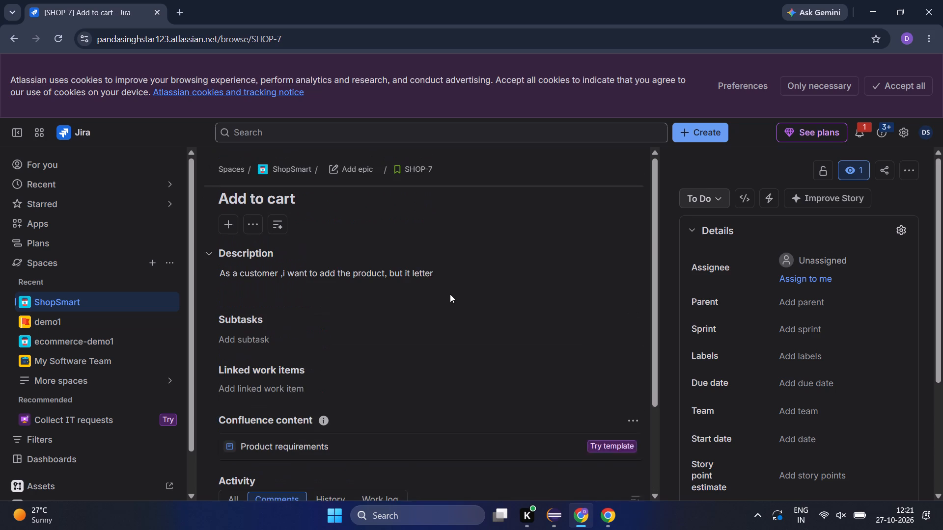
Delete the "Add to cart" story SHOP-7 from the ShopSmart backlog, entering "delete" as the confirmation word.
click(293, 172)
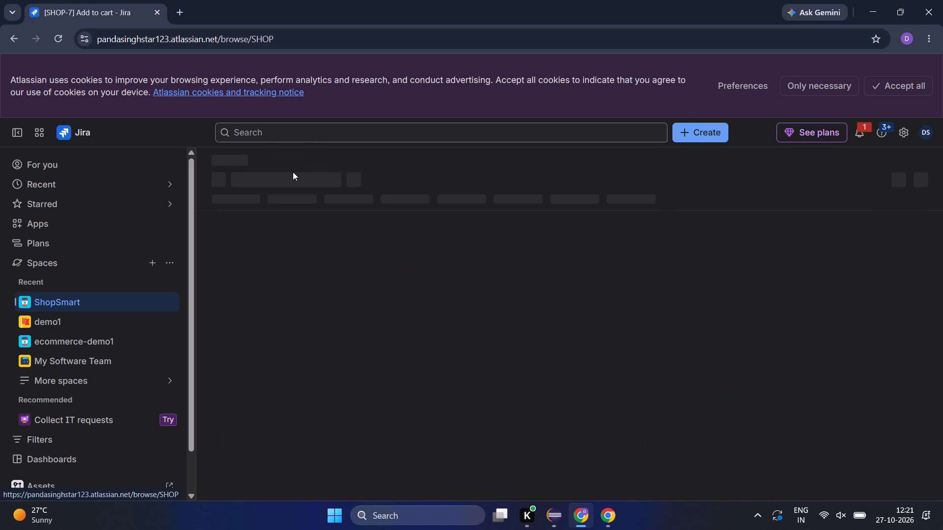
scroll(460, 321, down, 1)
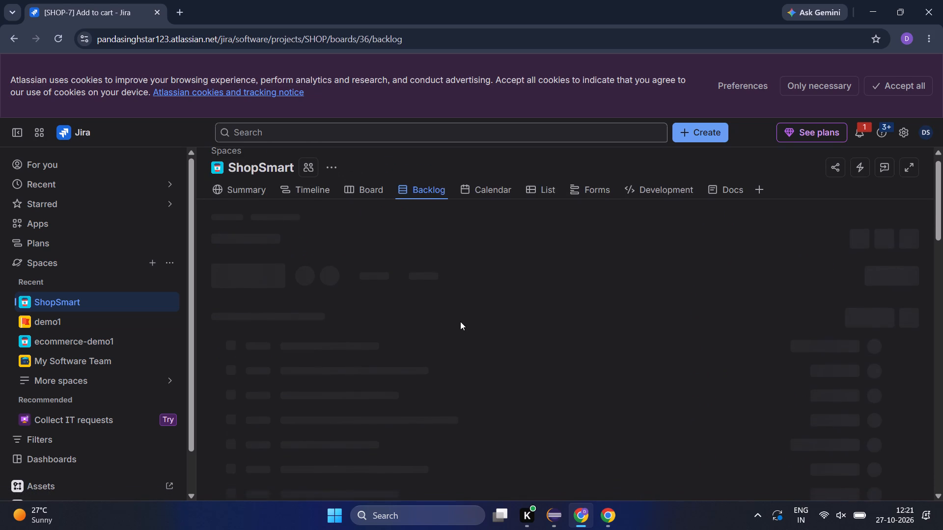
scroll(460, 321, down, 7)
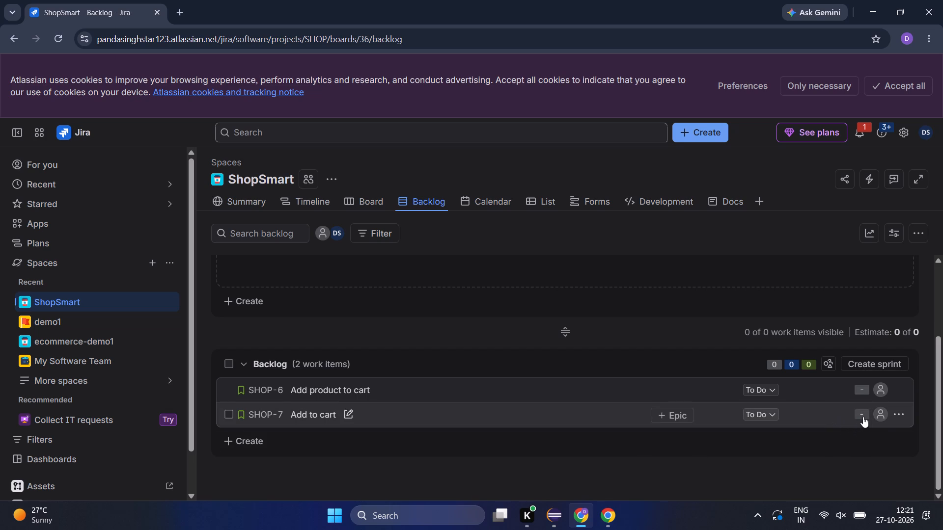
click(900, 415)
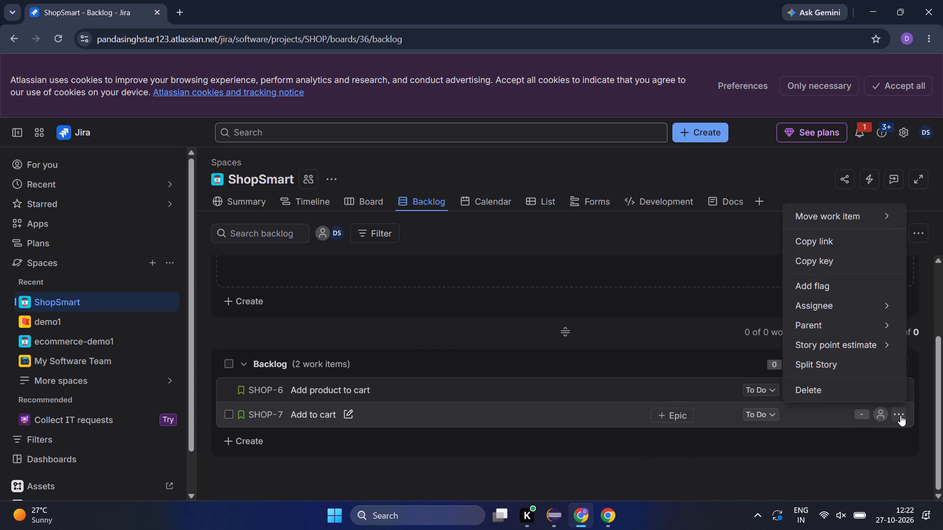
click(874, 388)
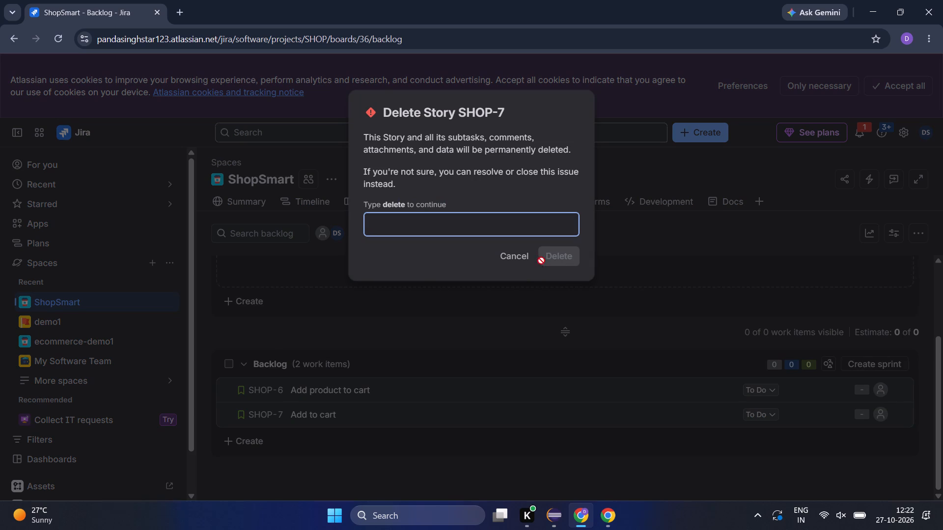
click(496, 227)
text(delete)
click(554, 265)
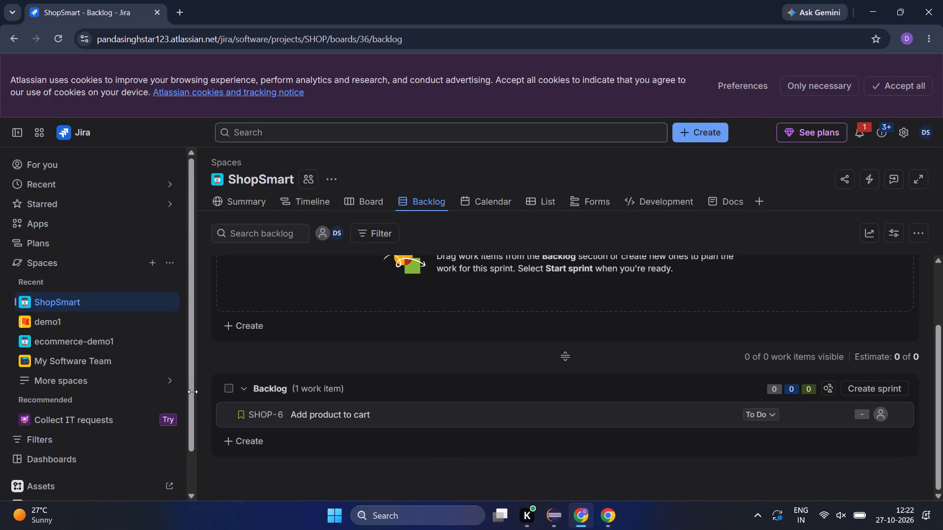
Return to the ShopSmart timeline.
click(313, 201)
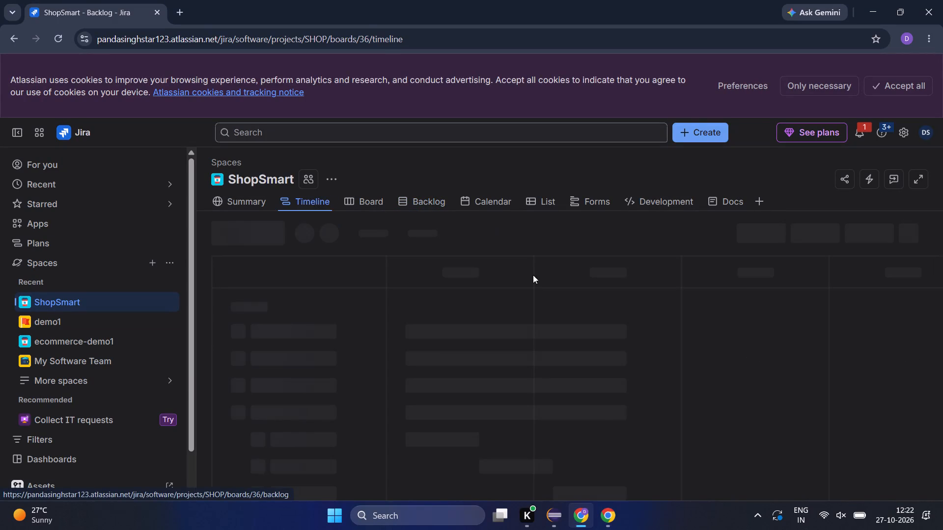